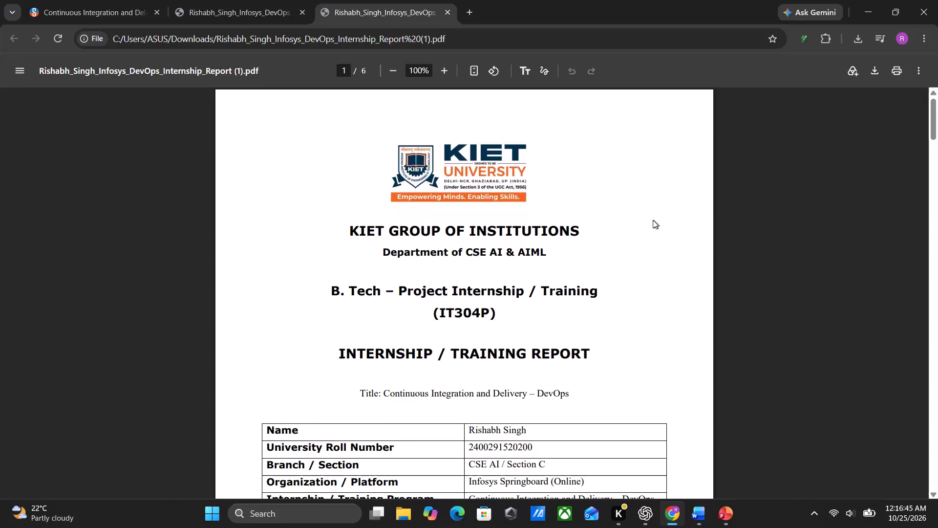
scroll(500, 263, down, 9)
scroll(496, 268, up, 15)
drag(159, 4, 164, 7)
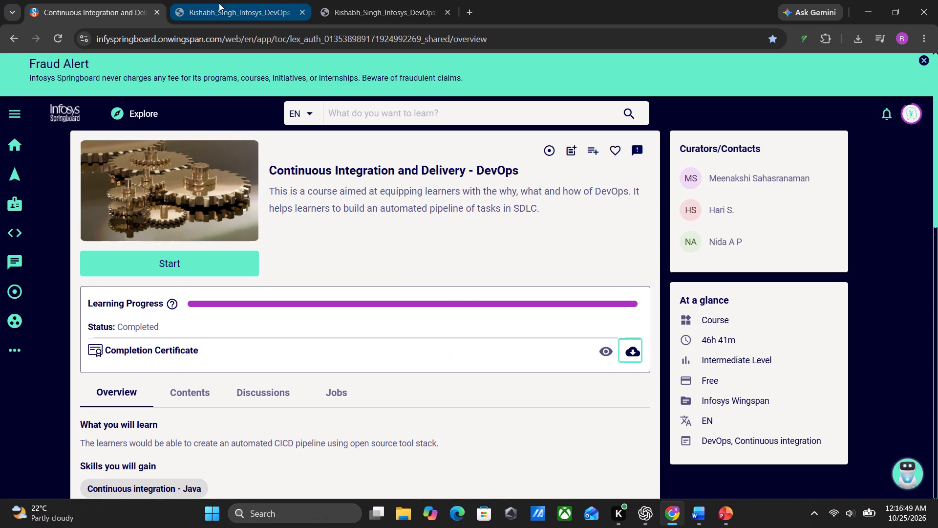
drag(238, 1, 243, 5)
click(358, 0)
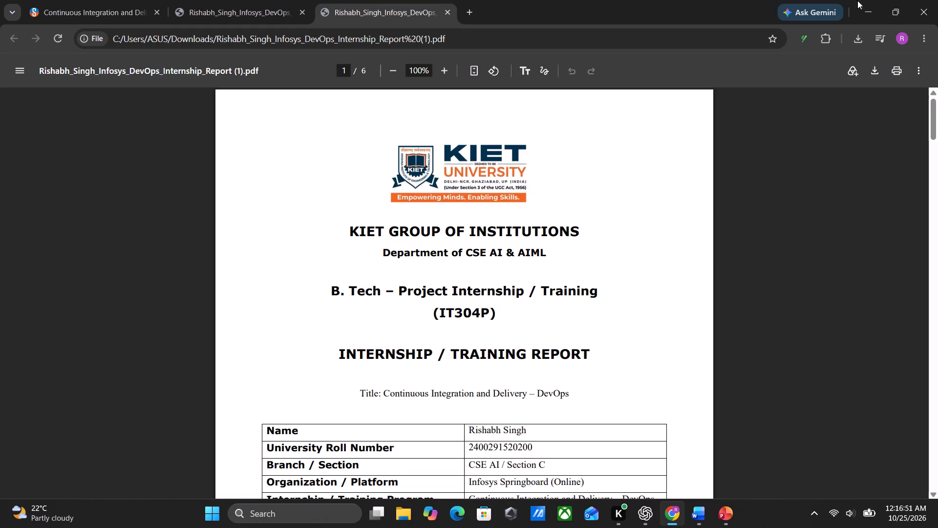
Open the Infosys DevOps internship presentation from the Downloads folder in PowerPoint.
click(868, 0)
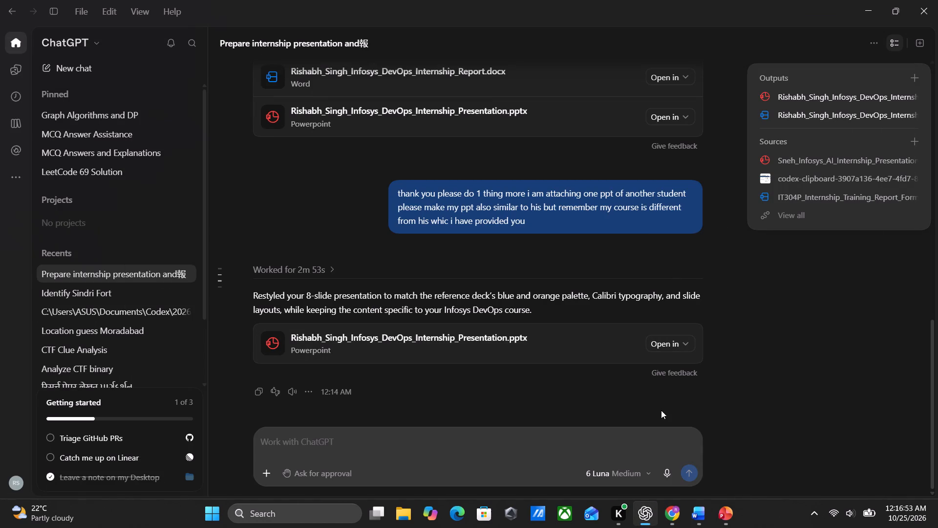
click(407, 518)
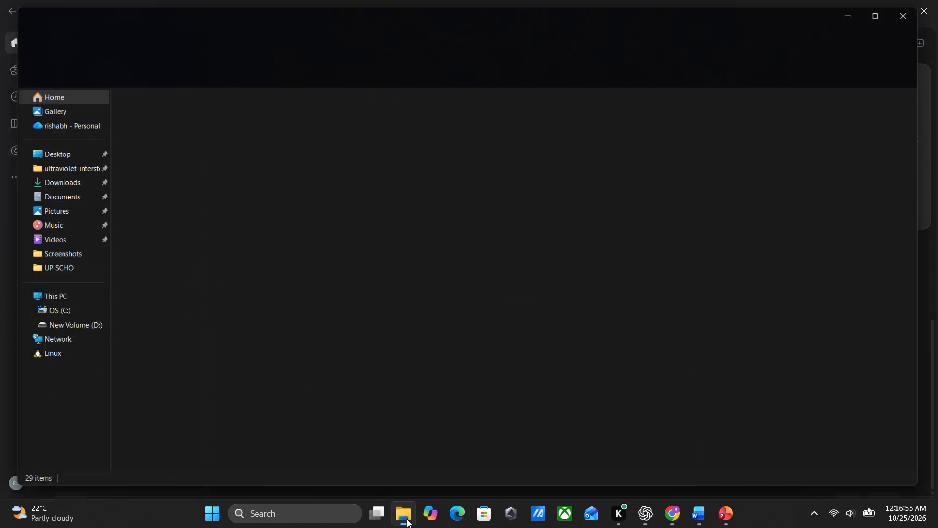
click(85, 177)
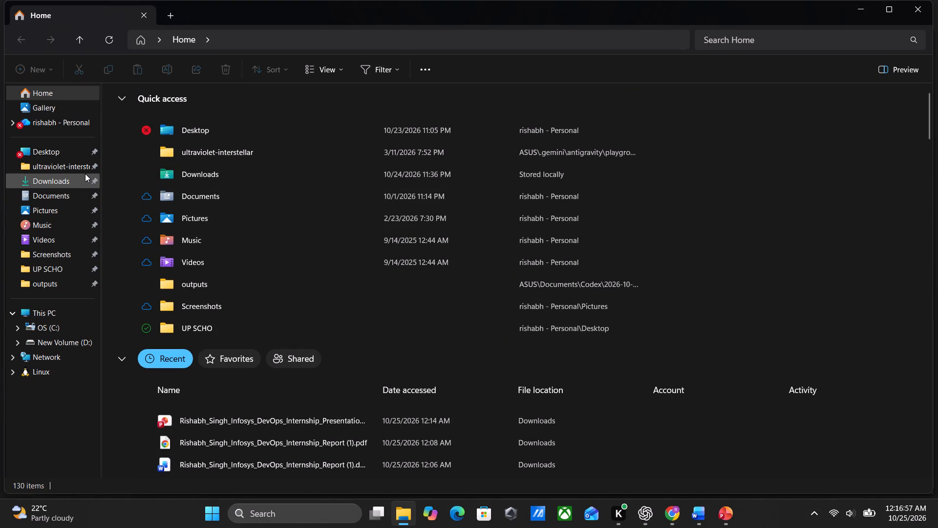
click(85, 174)
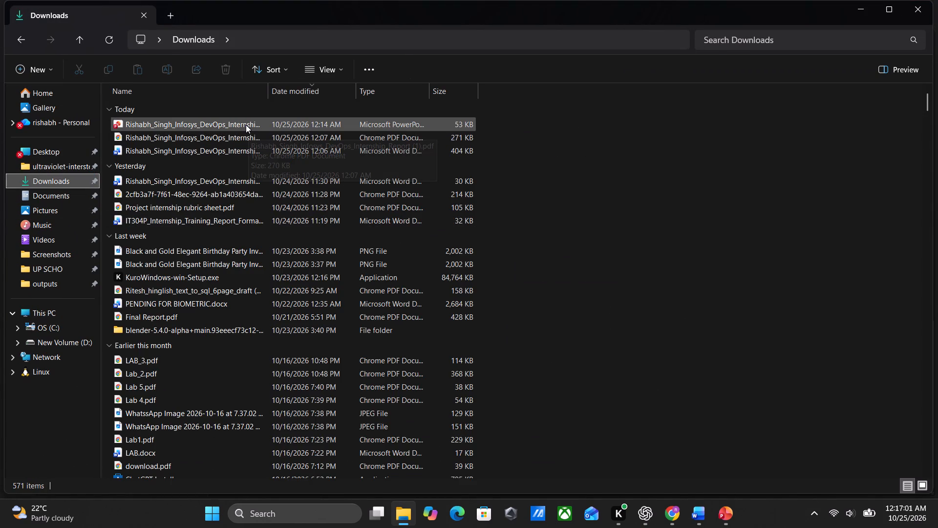
double_click(246, 125)
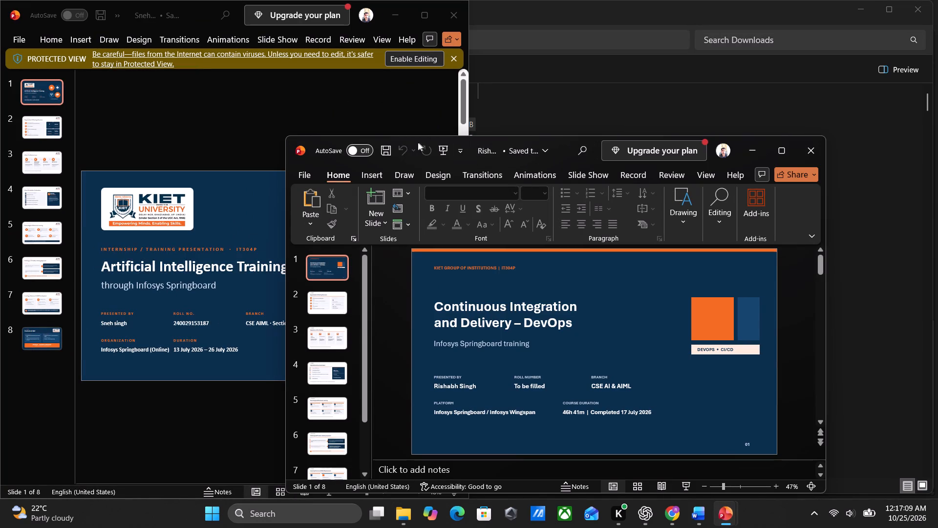
Arrange the DevOps presentation and the reference Artificial Intelligence Training deck side by side, each filling half the screen.
drag(321, 141, 431, 110)
drag(598, 140, 318, 34)
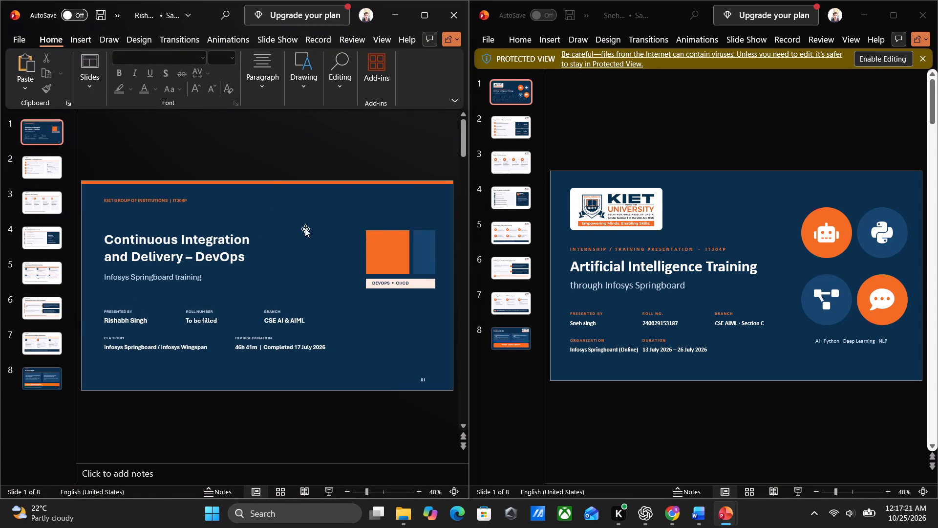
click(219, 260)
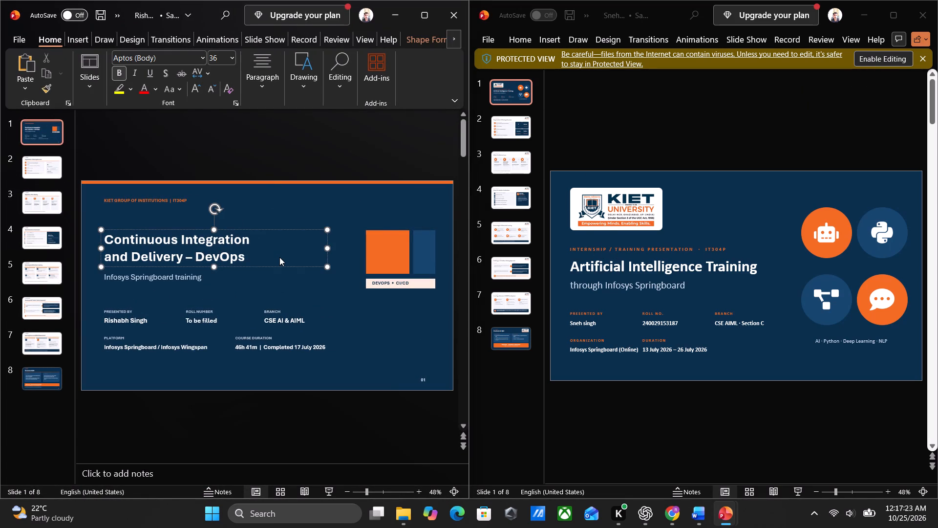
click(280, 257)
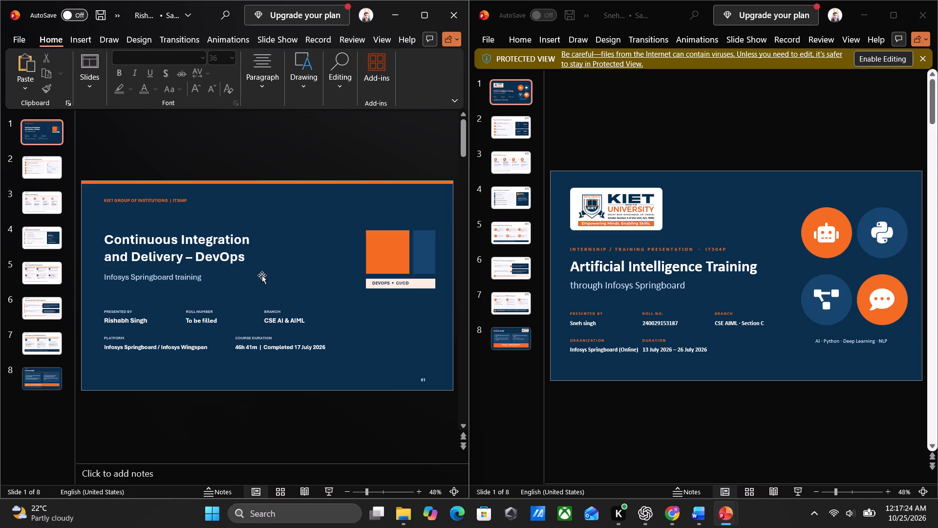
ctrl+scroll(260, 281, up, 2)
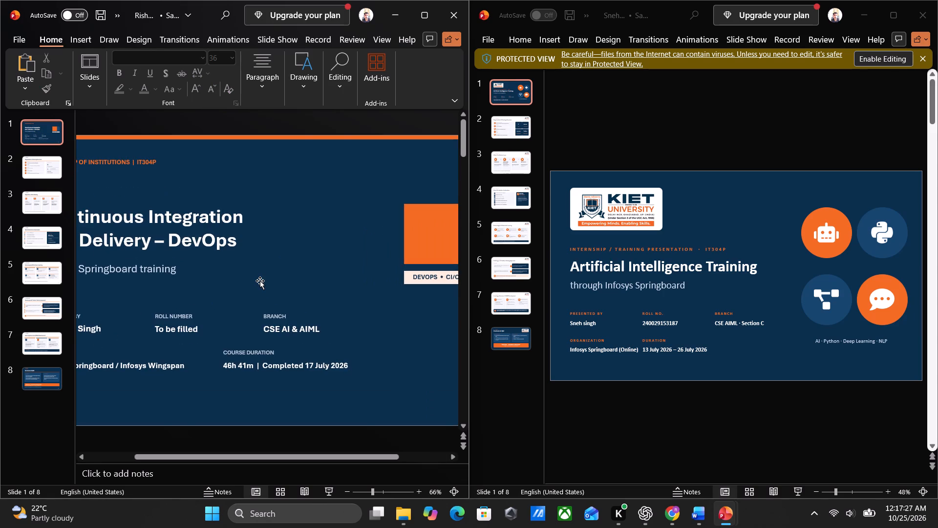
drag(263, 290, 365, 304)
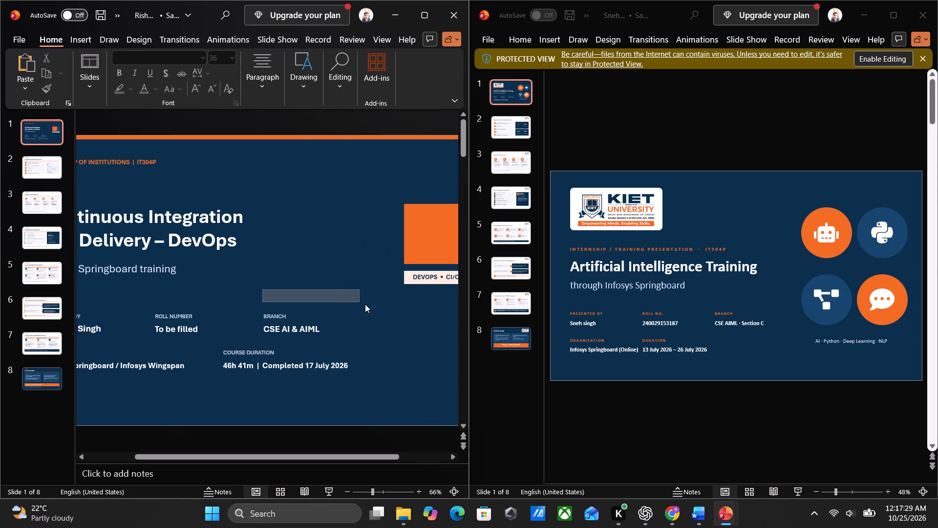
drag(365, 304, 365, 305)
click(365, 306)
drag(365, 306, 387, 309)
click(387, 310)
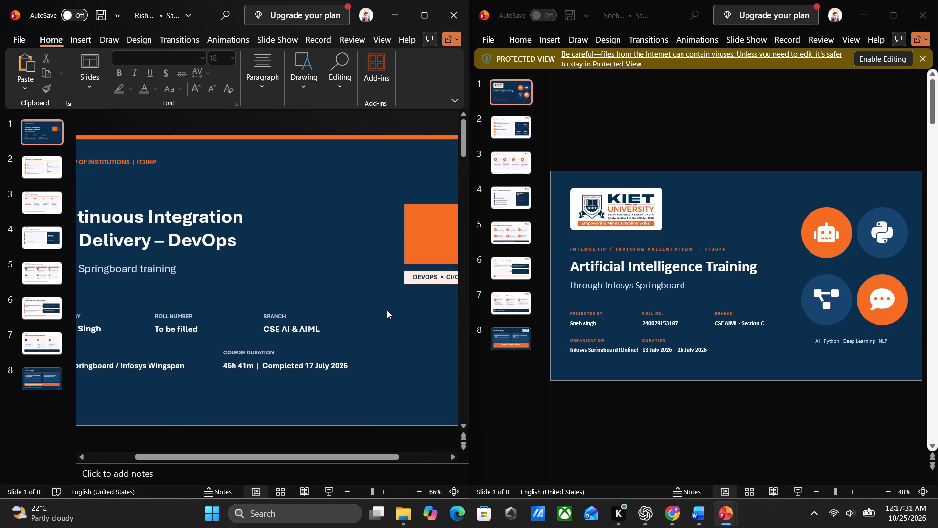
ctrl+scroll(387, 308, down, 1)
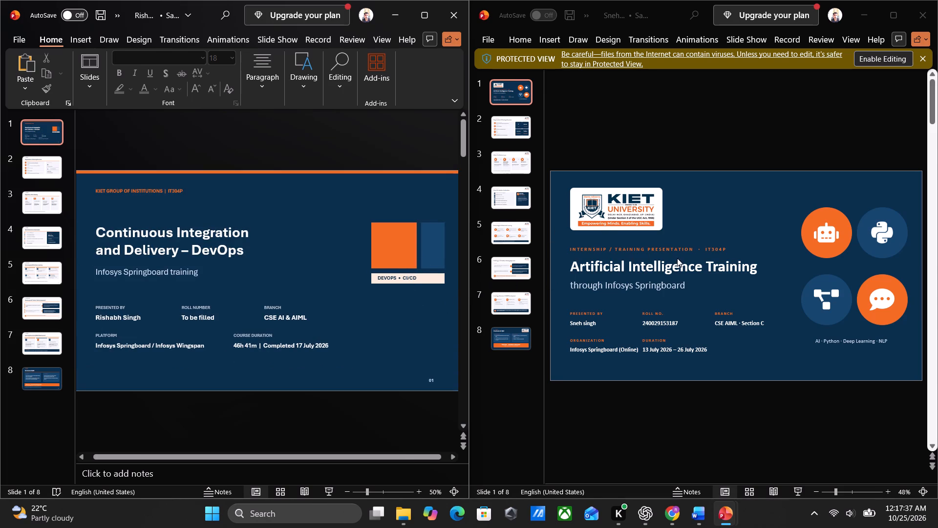
Delete the orange square and the blue rectangle above the "DEVOPS • CI/CD" label on the DevOps deck's title slide.
click(378, 252)
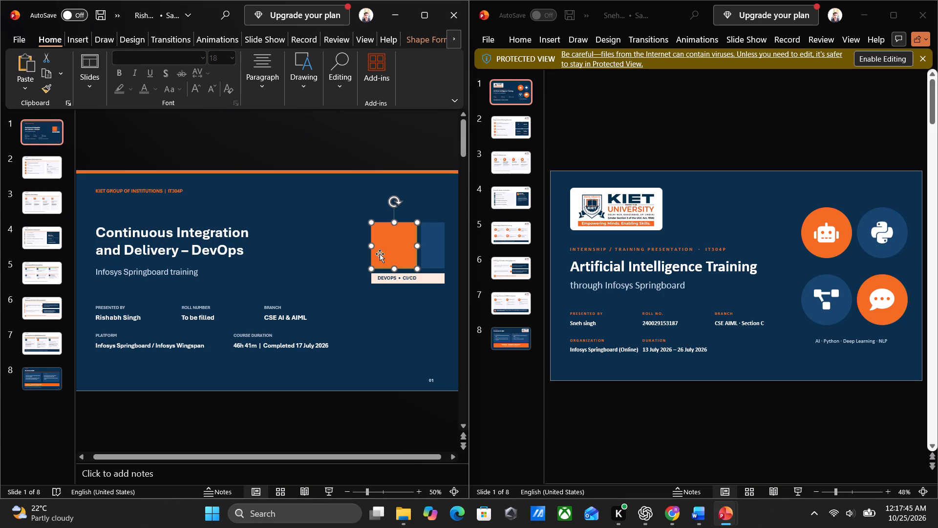
key(Delete)
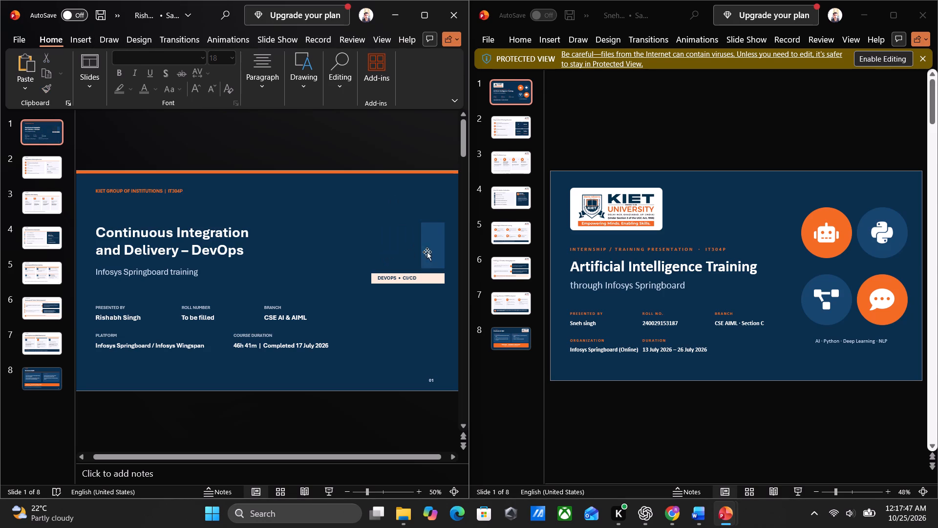
click(433, 247)
key(Delete)
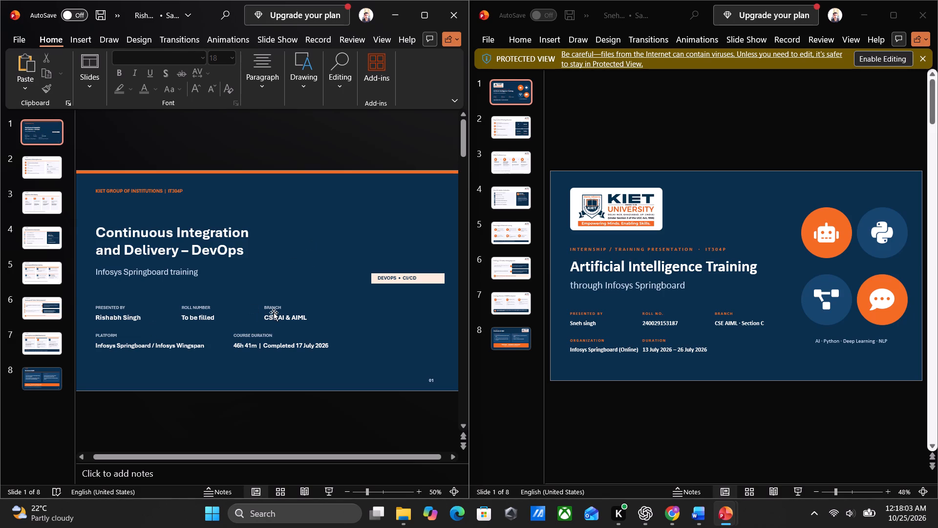
Replace the "To be filled" placeholder under Roll Number on the title slide with the student's university roll number.
click(213, 318)
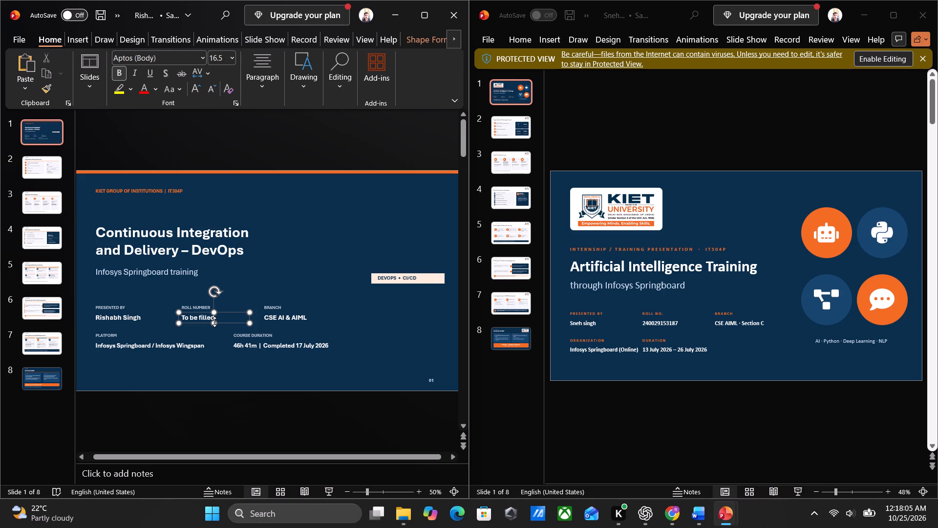
key(BackSpace)
key(BackSpace)
key(BackSpace)
key(BackSpace)
key(BackSpace)
key(BackSpace)
key(BackSpace)
key(BackSpace)
key(BackSpace)
key(BackSpace)
key(BackSpace)
key(BackSpace)
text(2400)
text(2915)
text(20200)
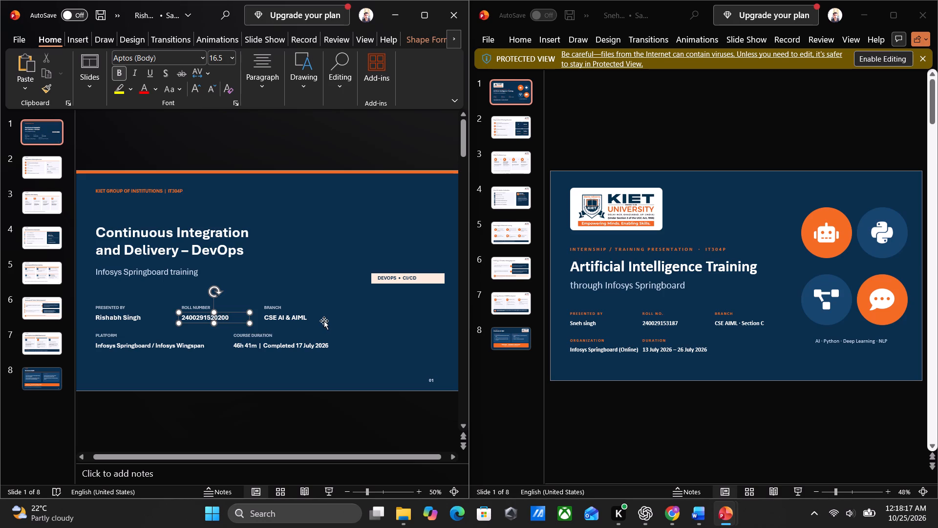
Shorten the Branch entry on the title slide to "CSE AI".
click(309, 317)
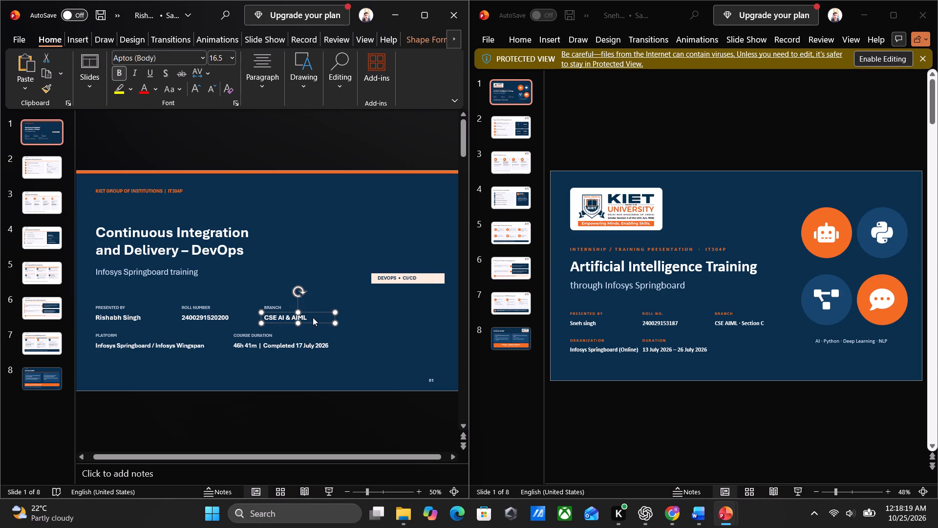
click(313, 317)
click(304, 315)
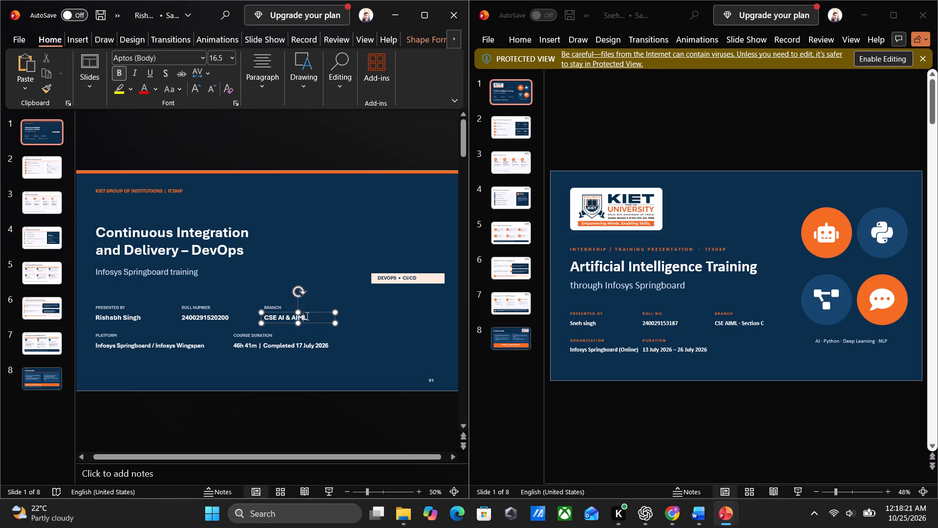
click(306, 316)
key(BackSpace)
key(BackSpace)
key(BackSpace)
key(BackSpace)
key(BackSpace)
key(BackSpace)
Change the Platform entry on the title slide to "Infosys Springboard (Online)".
click(204, 344)
click(206, 346)
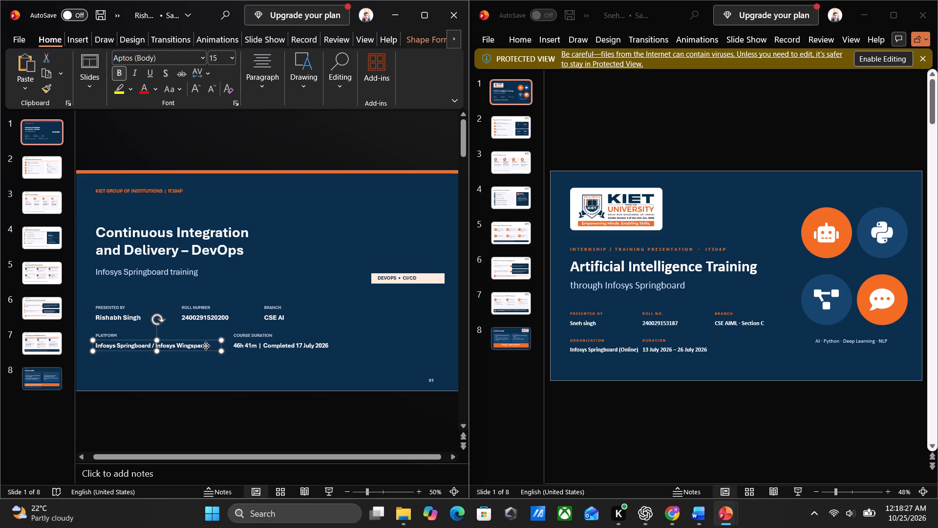
click(201, 346)
key(Right)
key(BackSpace)
key(BackSpace)
key(BackSpace)
key(BackSpace)
key(BackSpace)
key(BackSpace)
key(BackSpace)
key(BackSpace)
key(BackSpace)
key(BackSpace)
key(BackSpace)
key(BackSpace)
key(BackSpace)
key(BackSpace)
key(BackSpace)
key(BackSpace)
key(BackSpace)
key(BackSpace)
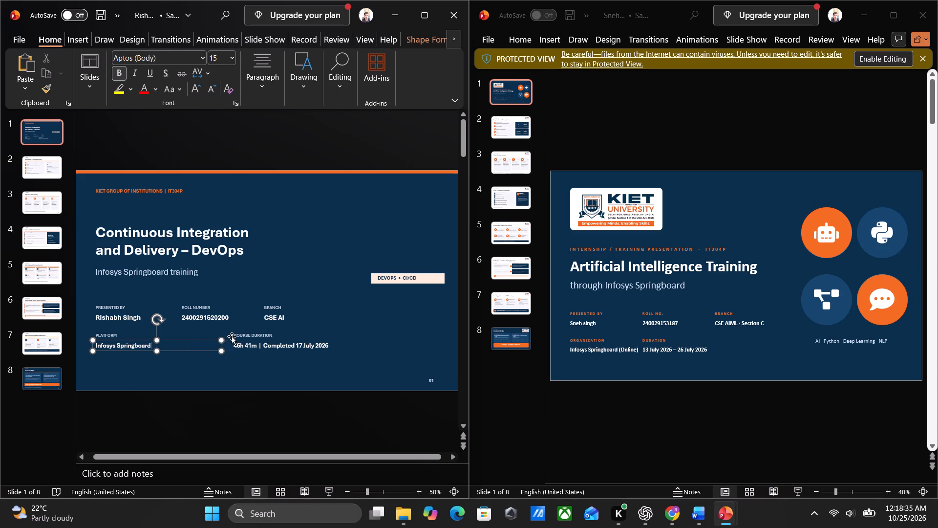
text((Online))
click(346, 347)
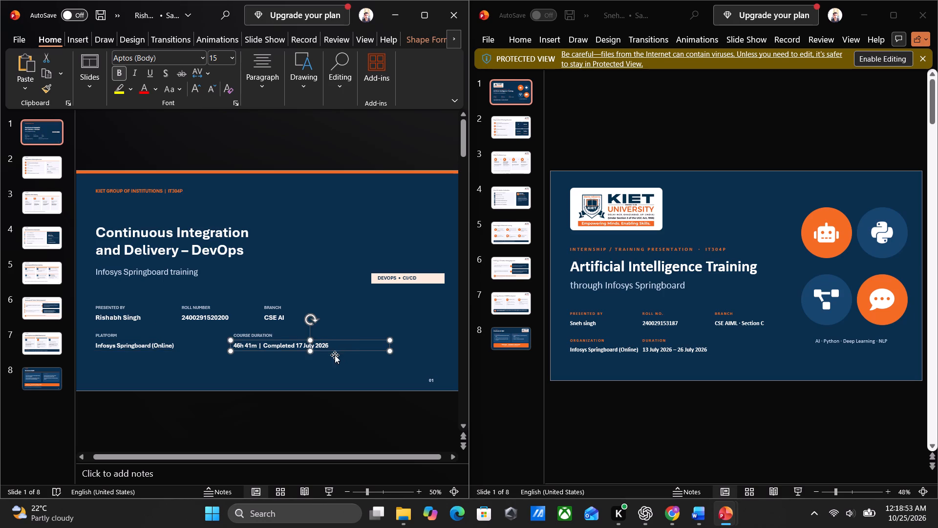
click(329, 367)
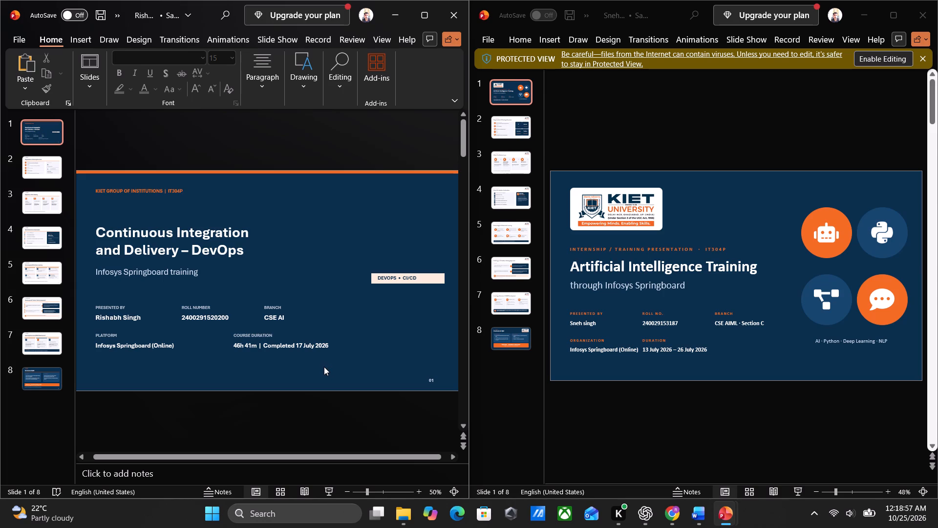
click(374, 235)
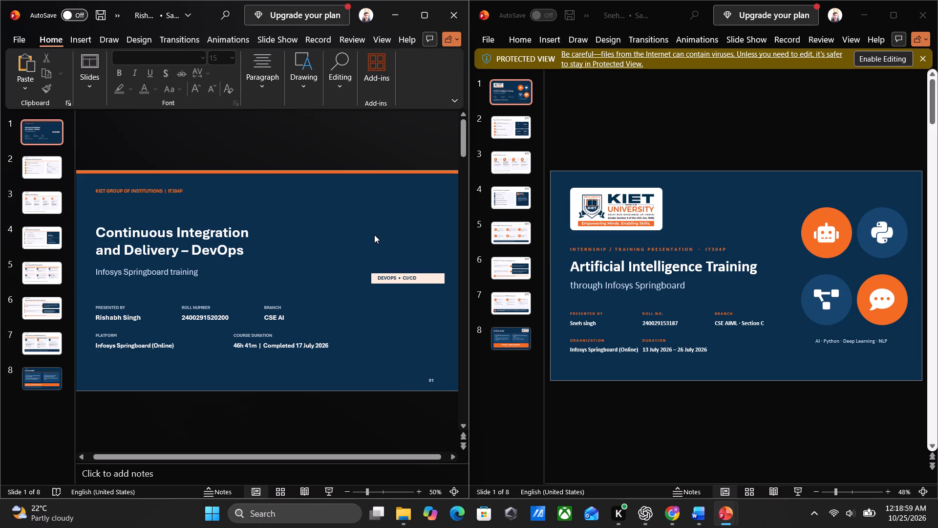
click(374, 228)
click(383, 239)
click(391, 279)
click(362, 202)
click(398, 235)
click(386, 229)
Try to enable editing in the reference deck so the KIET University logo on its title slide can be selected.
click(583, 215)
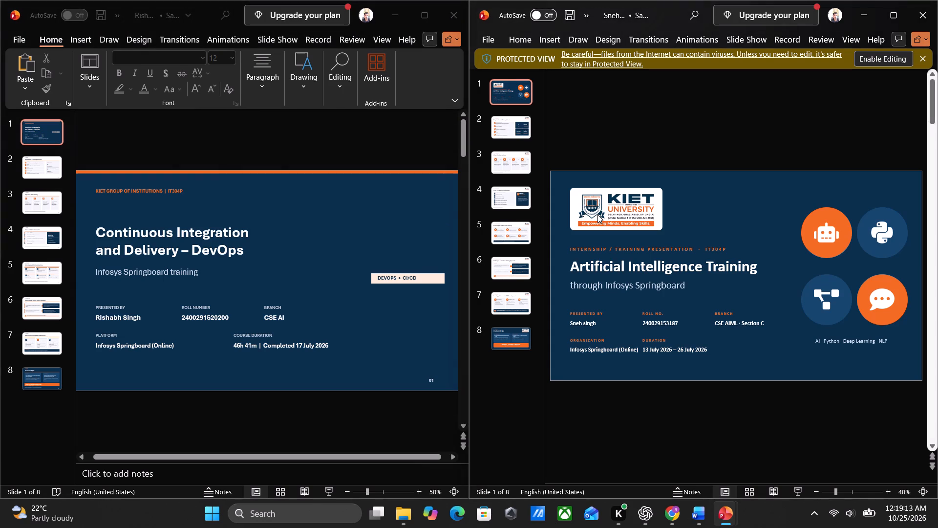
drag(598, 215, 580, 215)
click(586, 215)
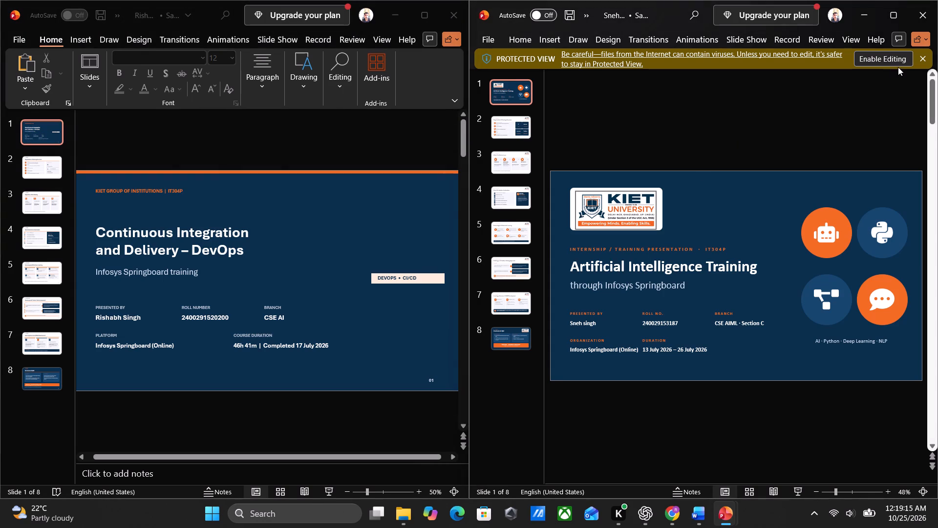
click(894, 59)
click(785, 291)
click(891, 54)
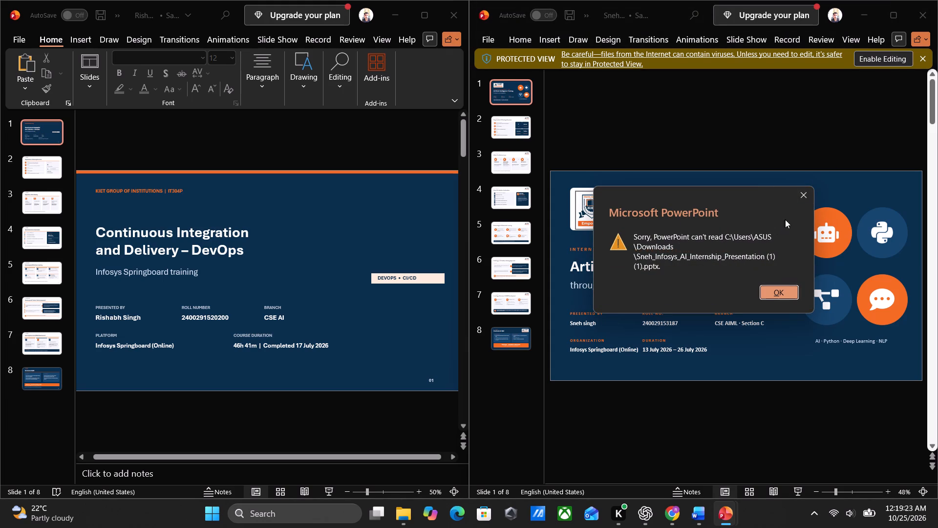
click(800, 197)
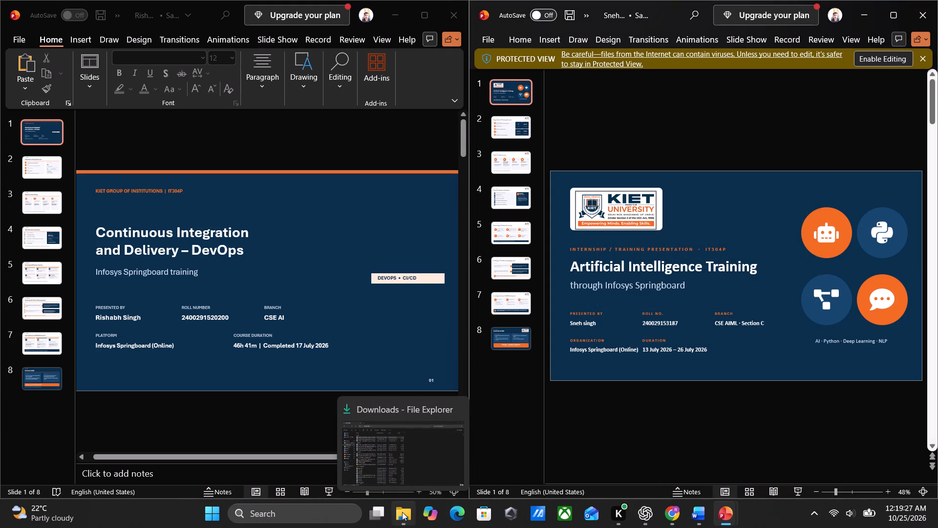
Open WhatsApp from the recent apps in Windows Search.
click(341, 514)
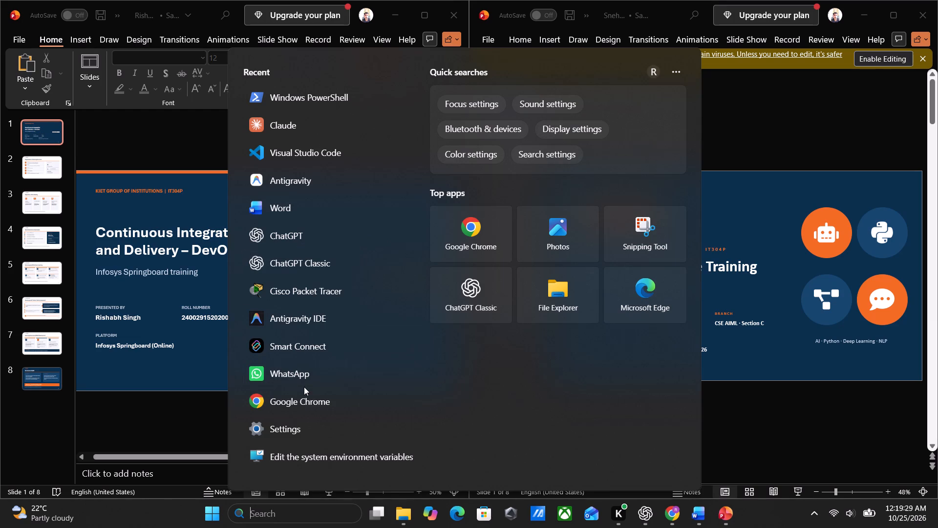
click(304, 387)
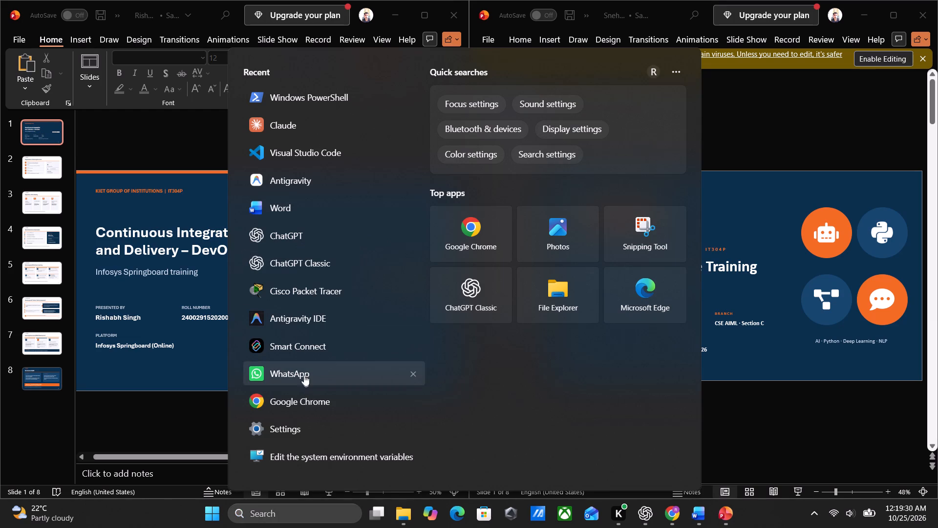
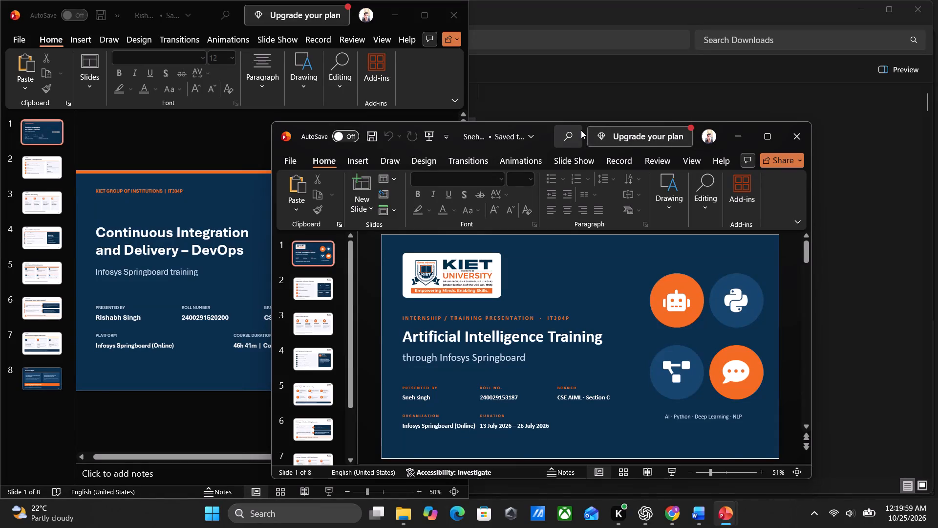
Arrange the reference deck side by side with the DevOps deck.
drag(583, 128, 642, 39)
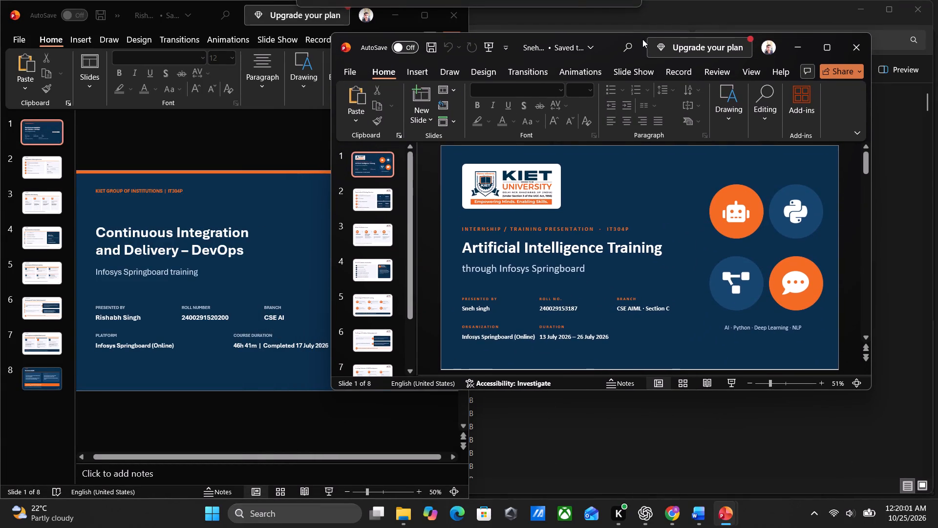
drag(642, 39, 378, 47)
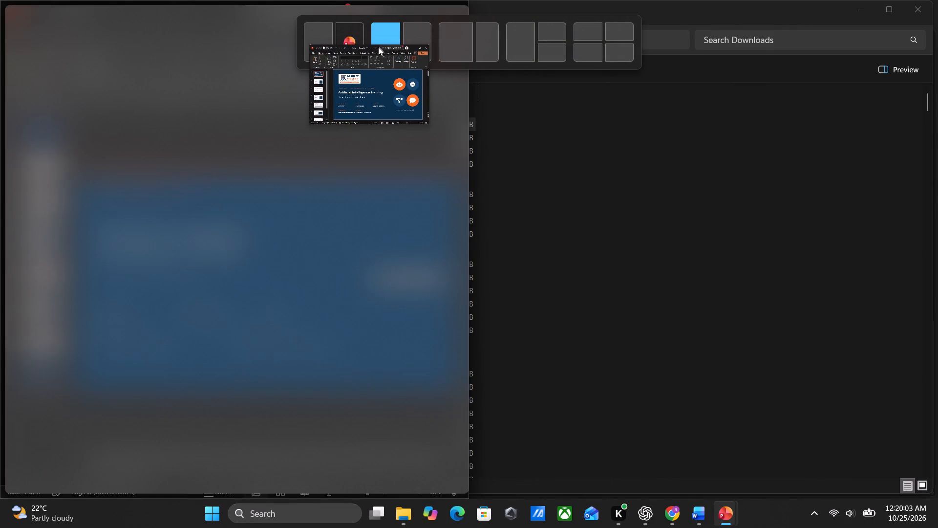
drag(378, 47, 359, 31)
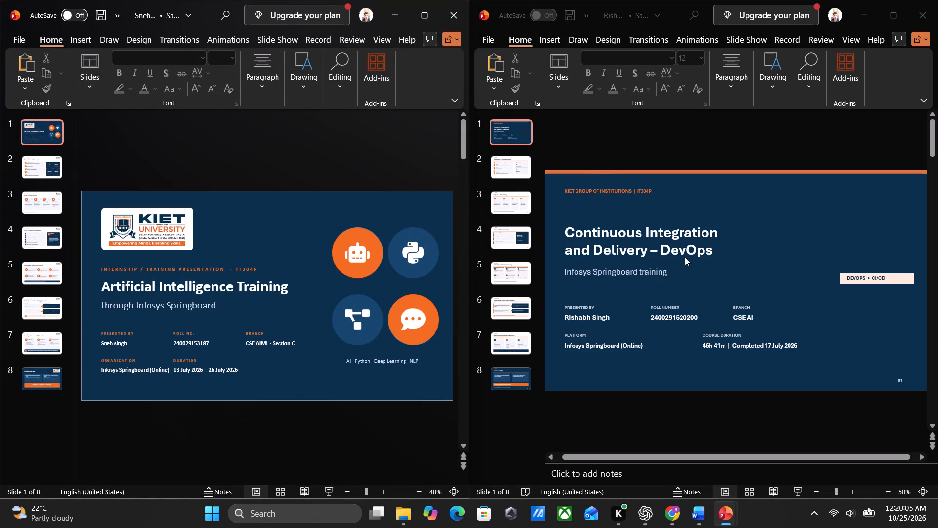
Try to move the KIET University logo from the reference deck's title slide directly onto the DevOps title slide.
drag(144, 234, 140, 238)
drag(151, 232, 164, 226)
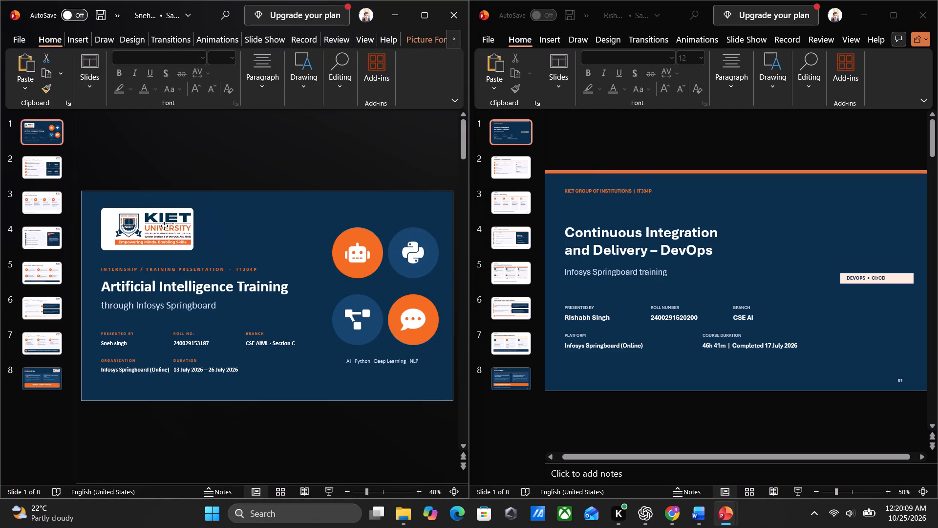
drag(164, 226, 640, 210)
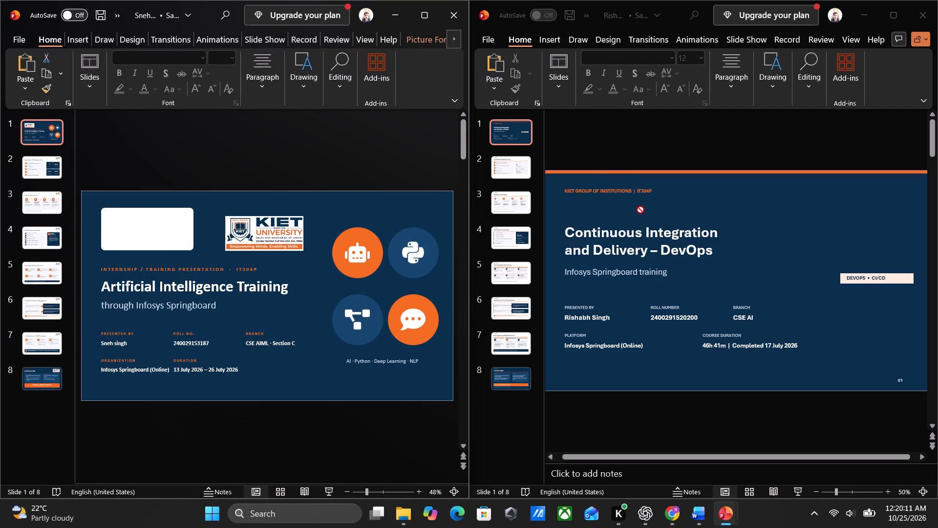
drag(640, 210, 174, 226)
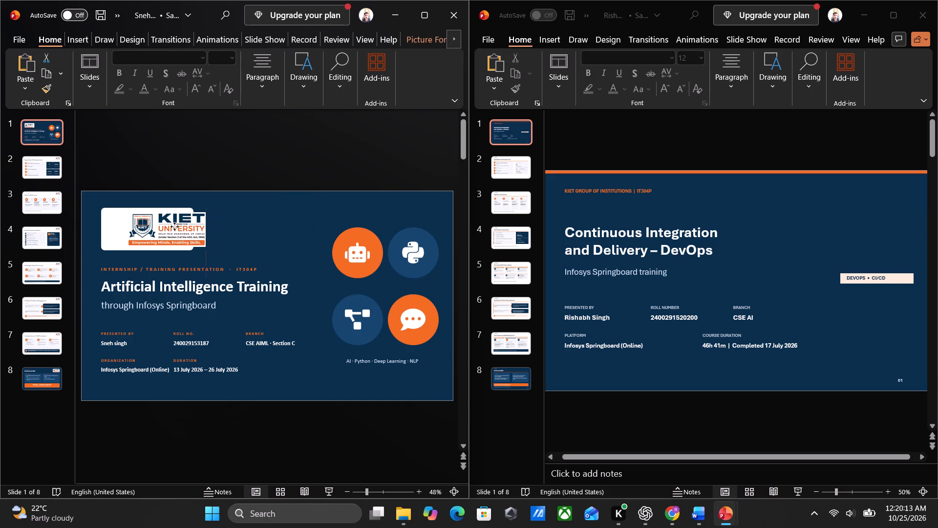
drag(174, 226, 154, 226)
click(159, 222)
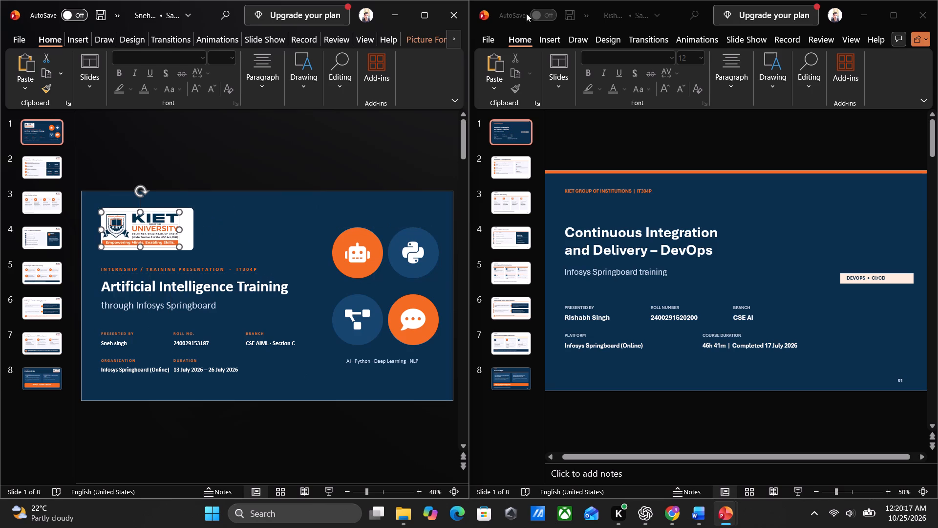
Copy the white rounded logo backing from the reference title slide into the DevOps title slide's upper-right corner, using the destination theme.
drag(152, 220, 179, 220)
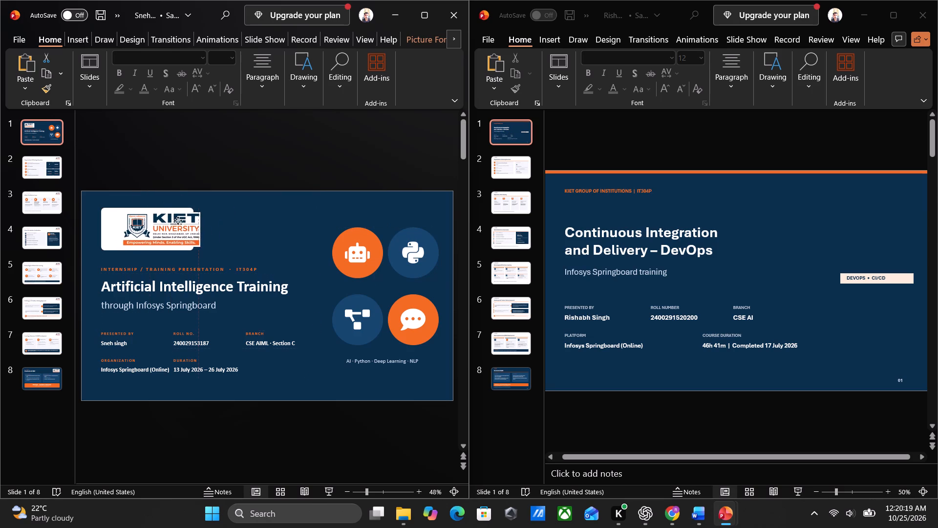
drag(179, 220, 261, 220)
click(146, 235)
right_click(146, 235)
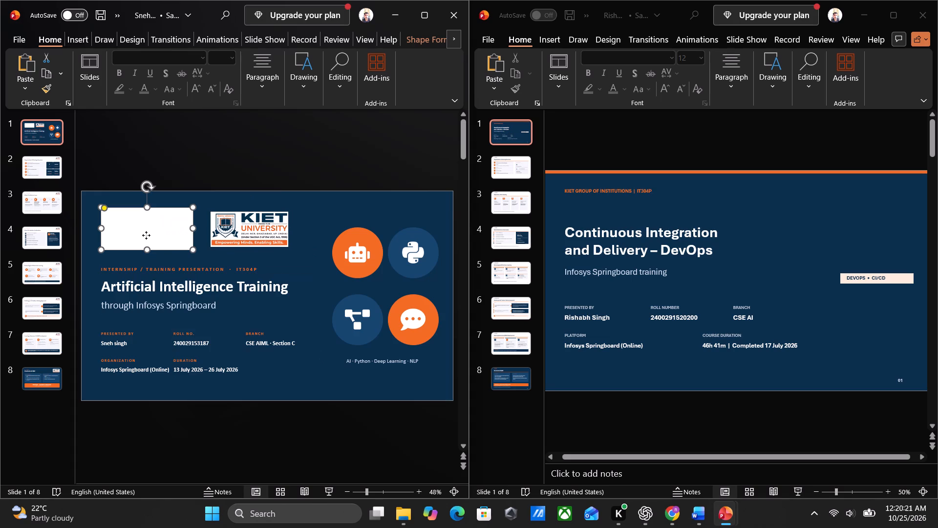
click(177, 210)
click(835, 220)
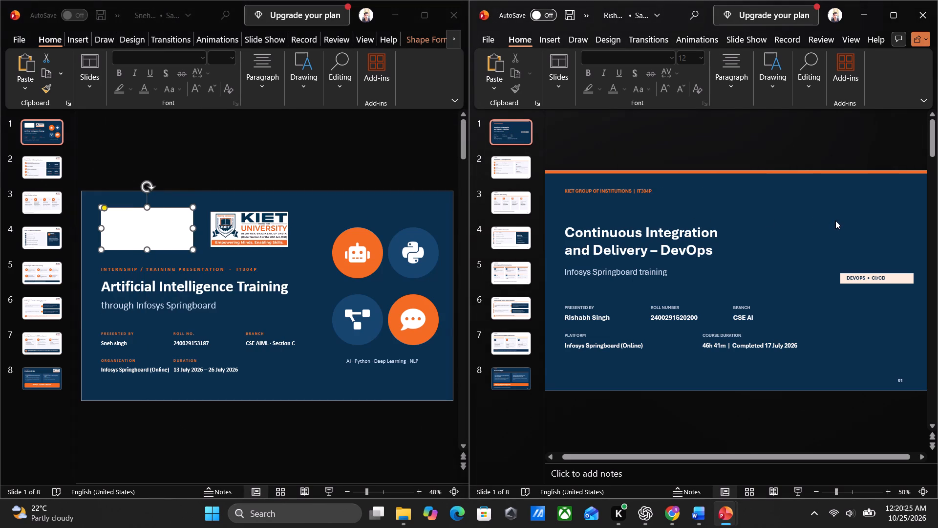
click(828, 226)
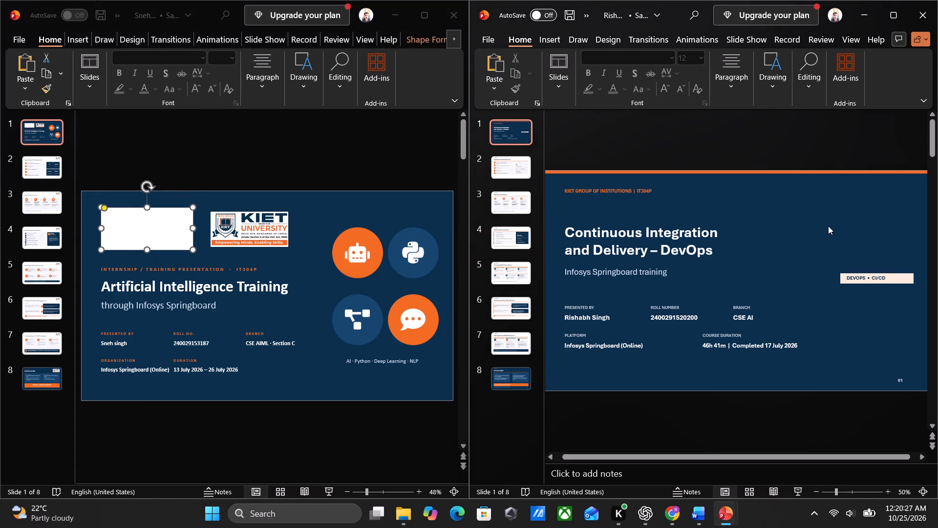
right_click(832, 234)
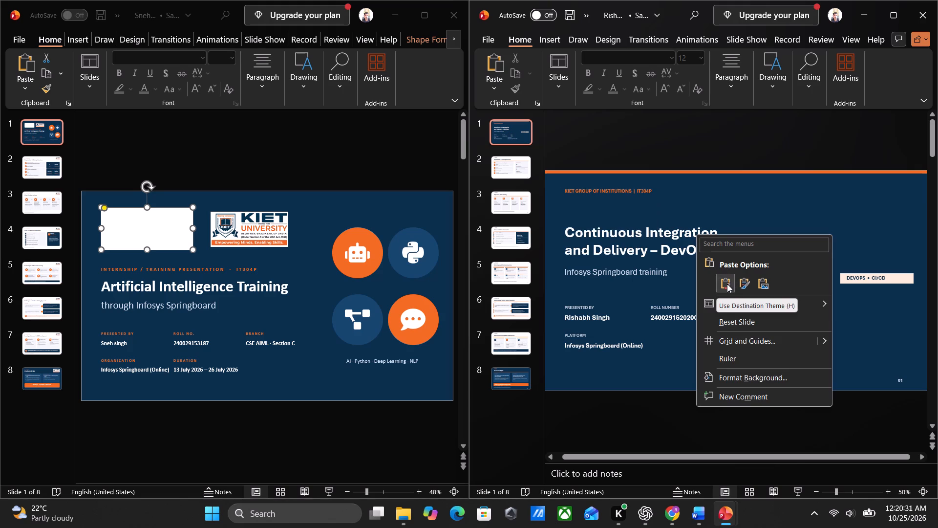
click(729, 263)
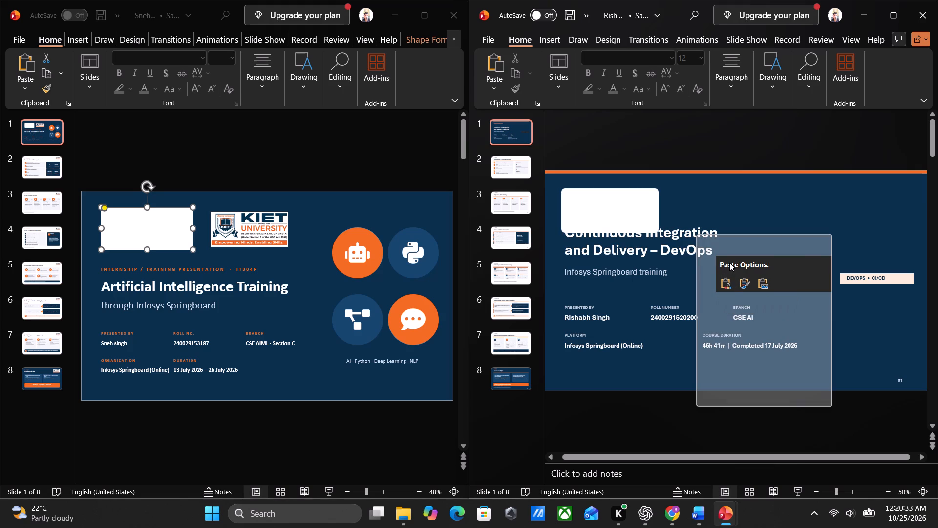
click(728, 281)
drag(611, 214, 657, 207)
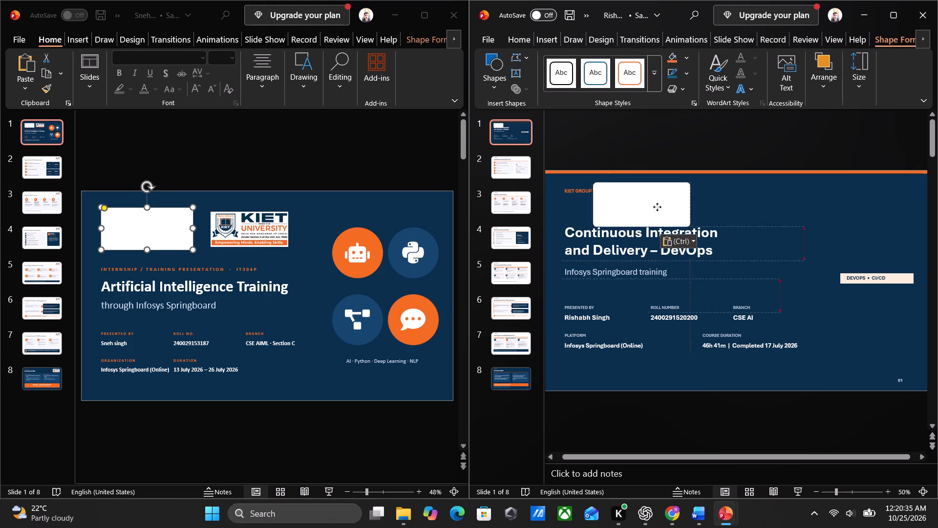
drag(657, 207, 855, 231)
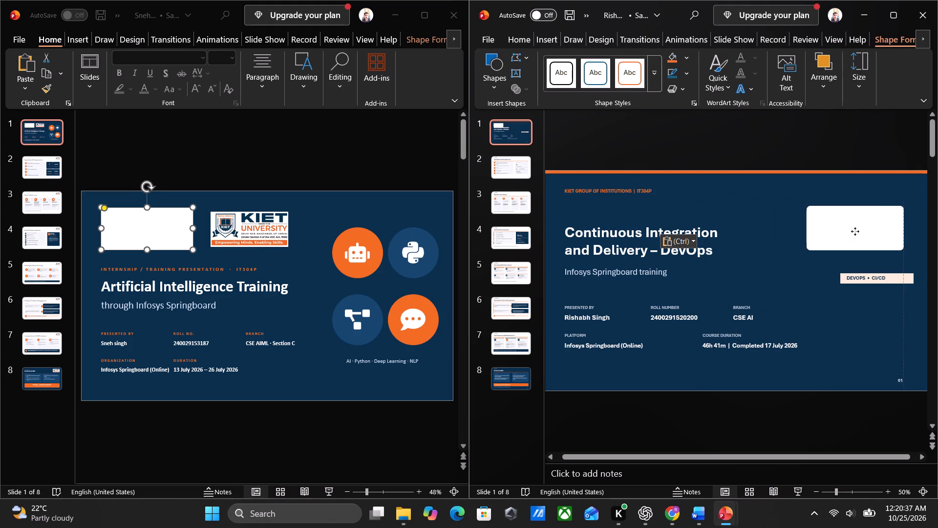
drag(855, 231, 856, 210)
Copy the KIET University logo picture from the reference title slide and place it centred on the DevOps slide's white backing.
click(267, 230)
click(267, 230)
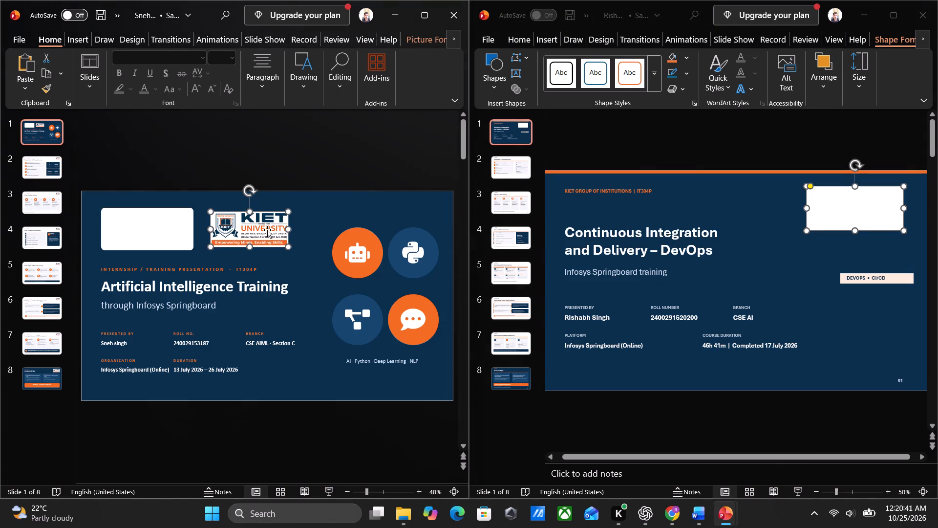
right_click(267, 230)
click(305, 259)
click(869, 206)
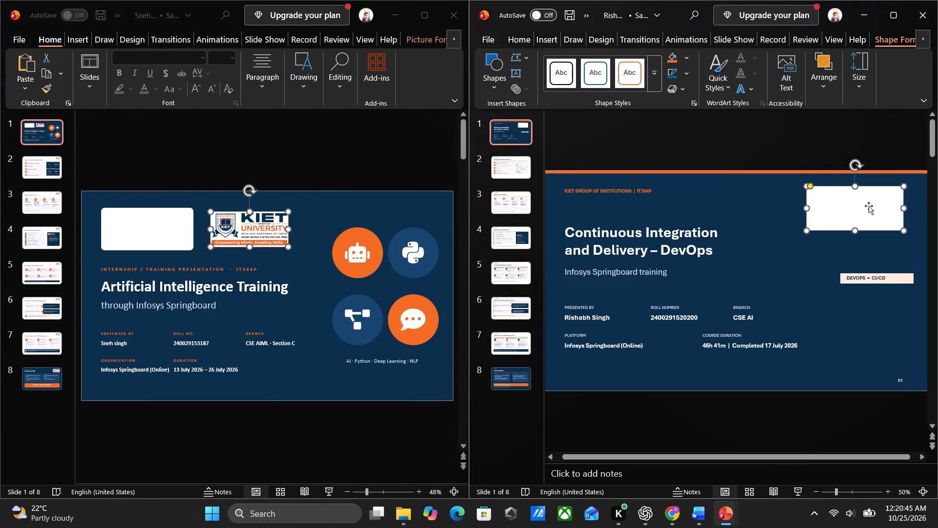
right_click(869, 206)
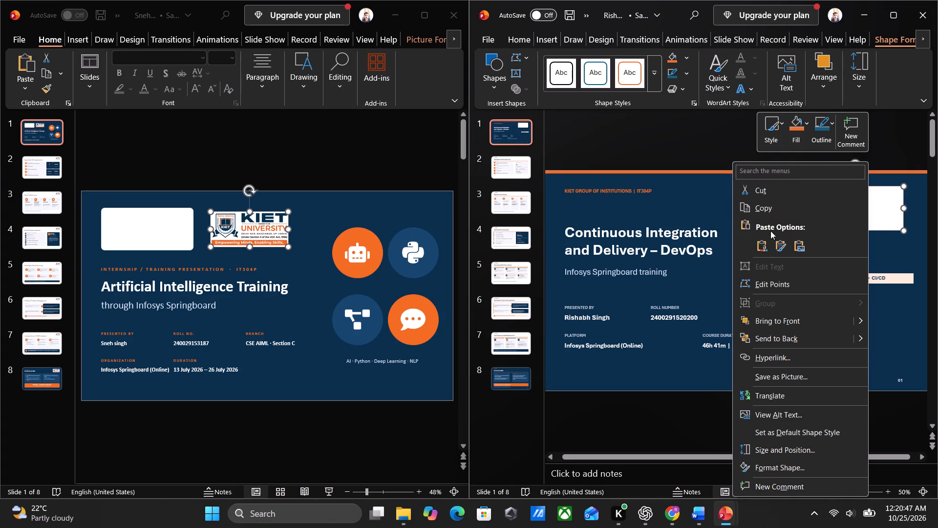
click(762, 226)
click(764, 242)
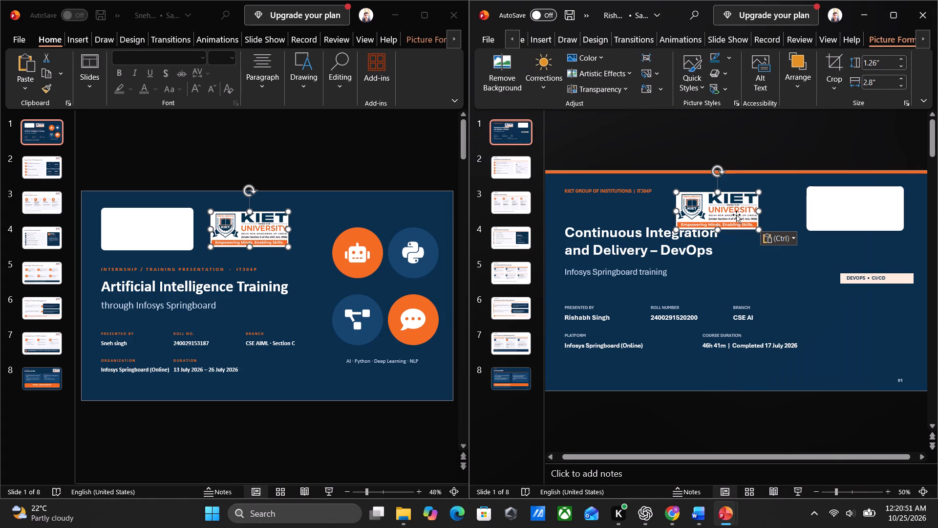
drag(736, 214, 871, 213)
drag(871, 213, 875, 212)
click(828, 265)
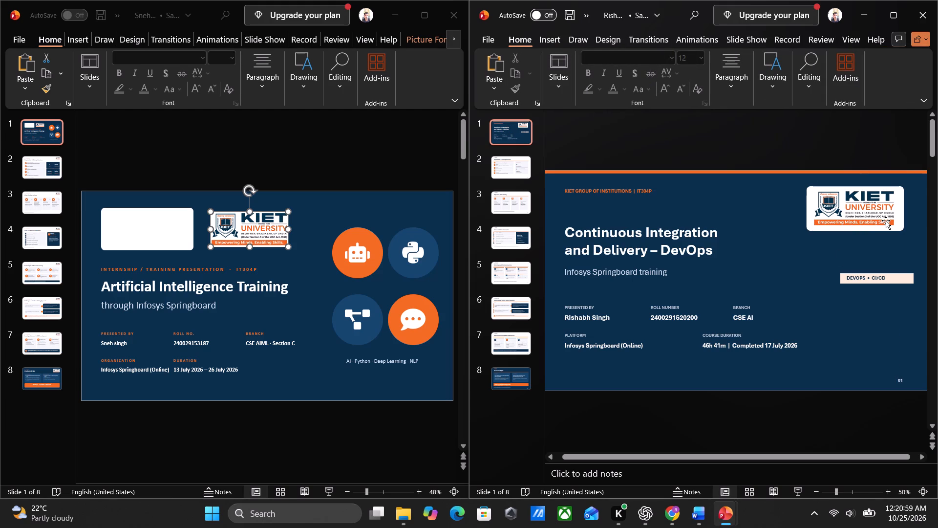
Enlarge the KIET University logo slightly to fill its white backing on the DevOps title slide.
click(866, 217)
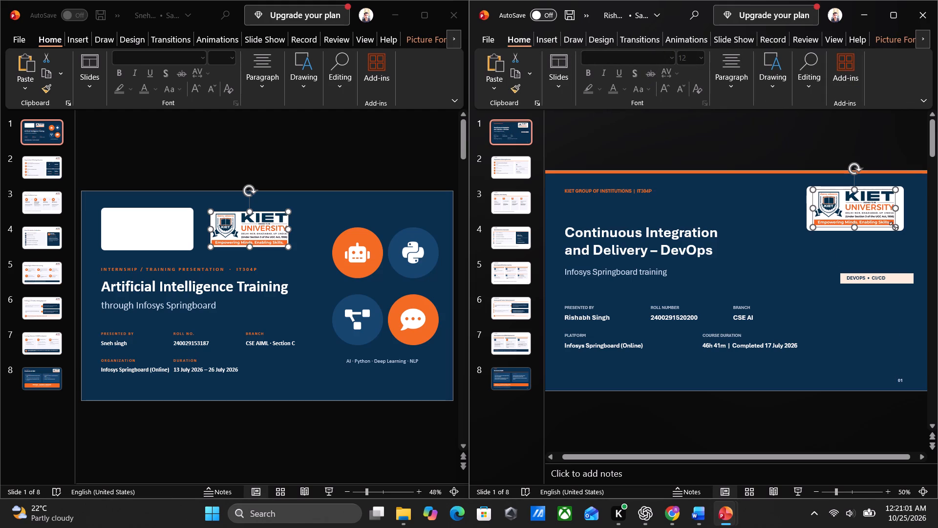
click(894, 227)
click(877, 216)
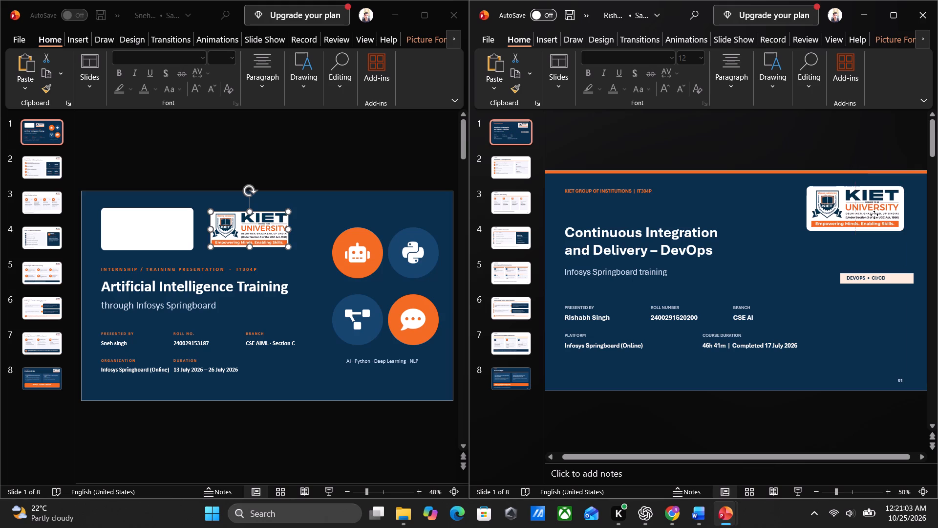
click(819, 258)
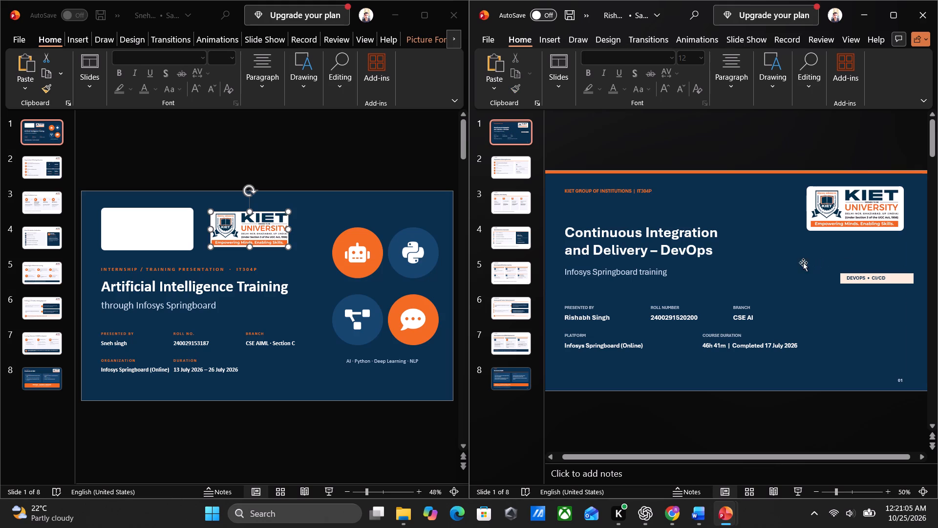
Move the KIET University logo back onto its white backing on the reference deck's title slide.
drag(237, 223, 235, 223)
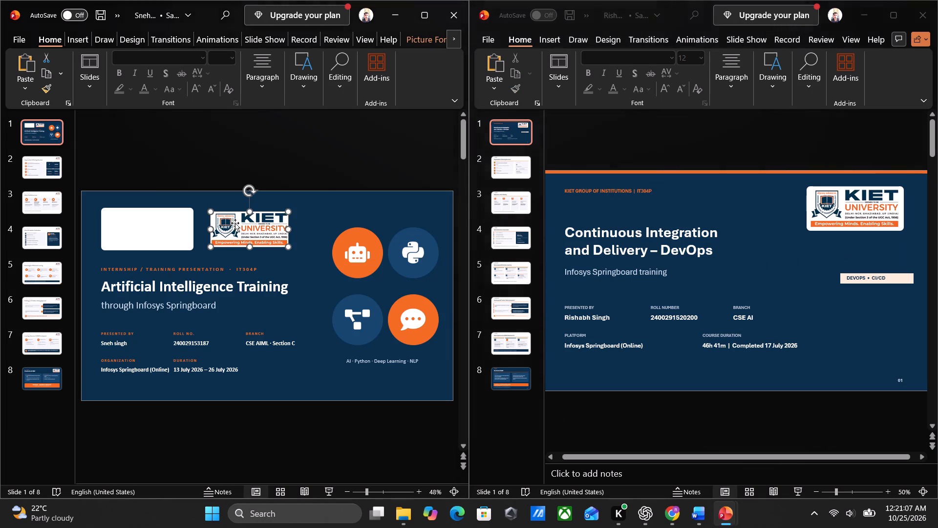
drag(235, 223, 218, 225)
click(238, 228)
drag(239, 228, 228, 228)
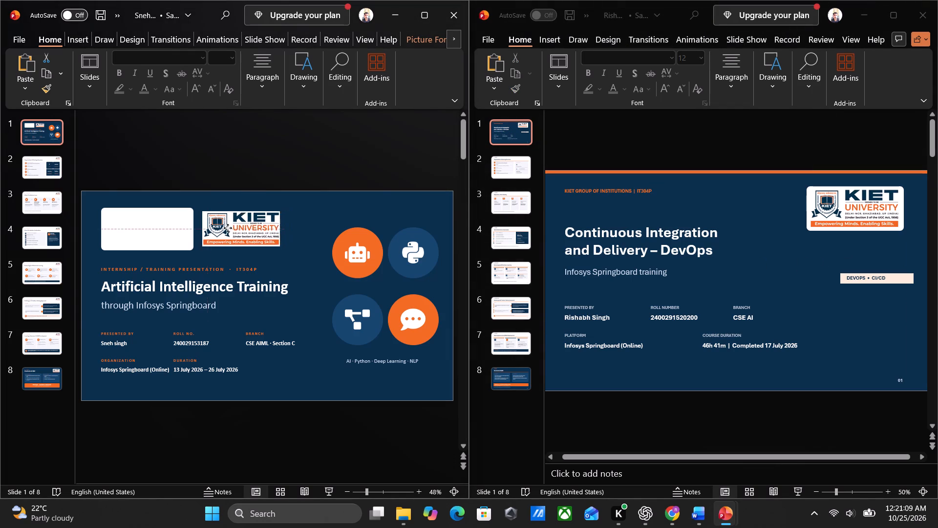
drag(228, 228, 134, 227)
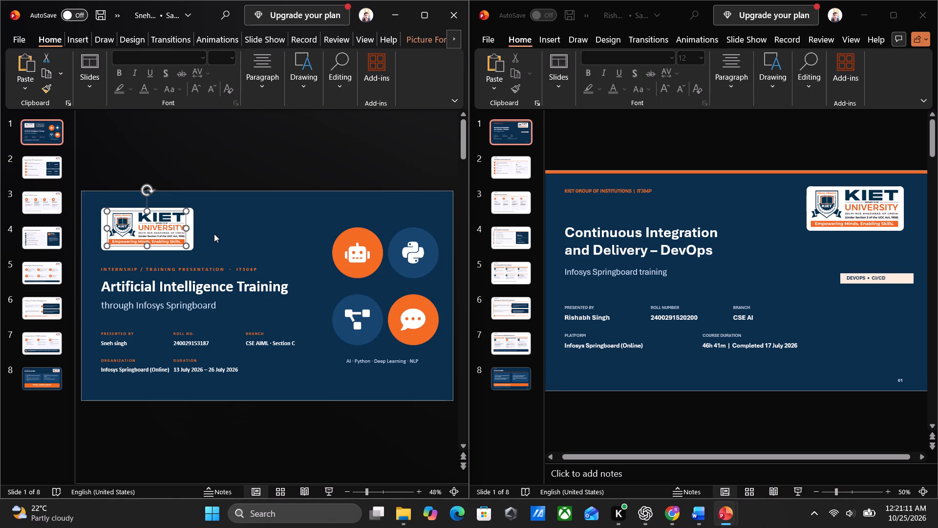
click(219, 234)
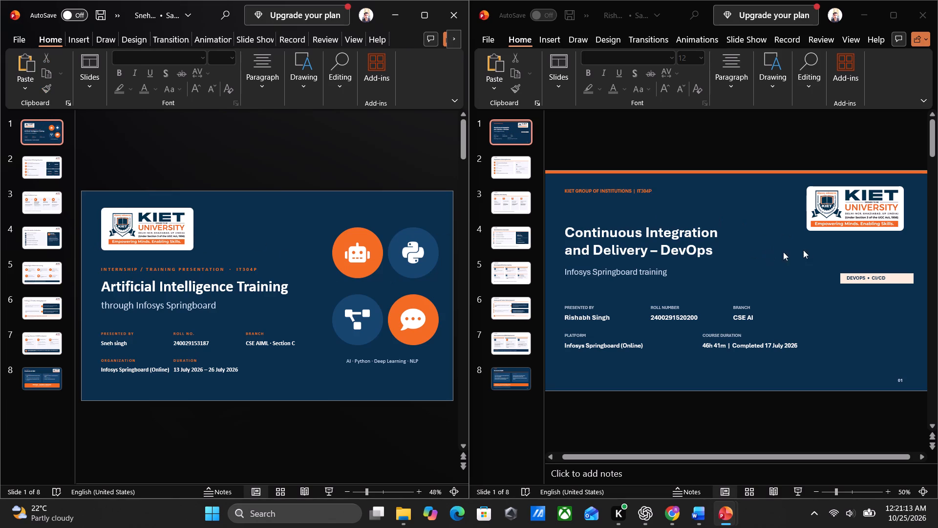
Delete the DEVOPS • CI/CD tag below the KIET University logo on the DevOps title slide.
click(879, 281)
click(878, 279)
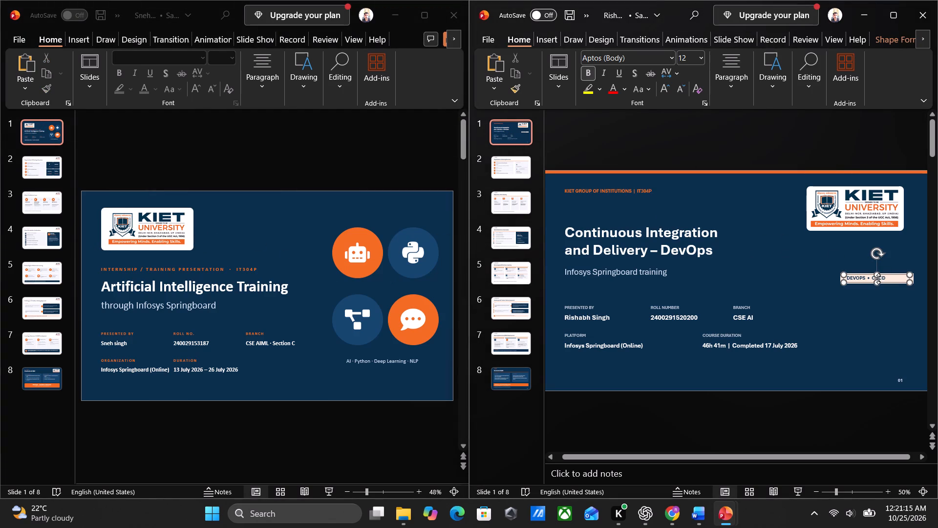
drag(878, 279, 861, 279)
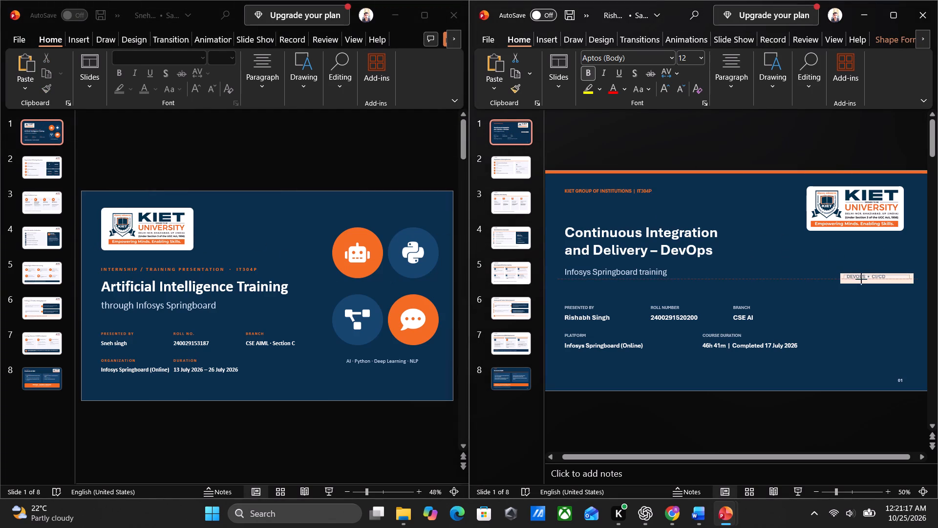
drag(861, 279, 863, 284)
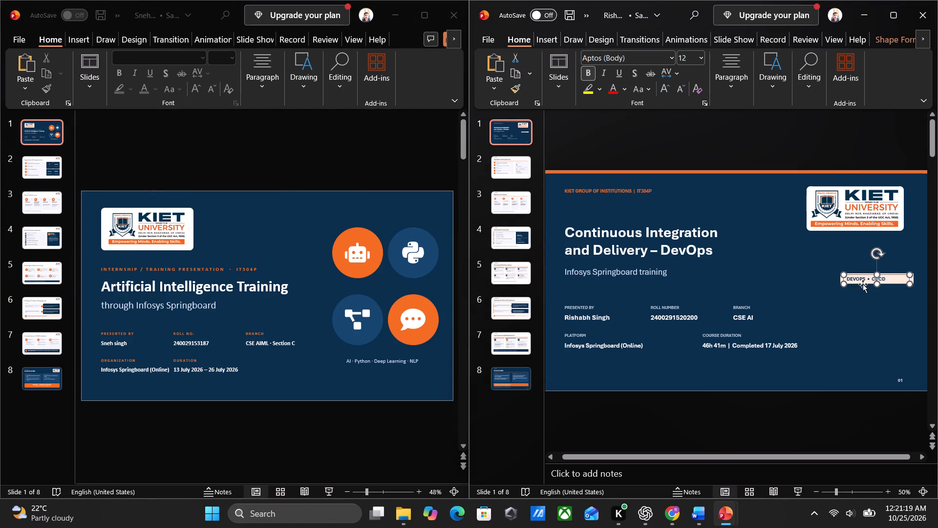
click(852, 304)
click(900, 280)
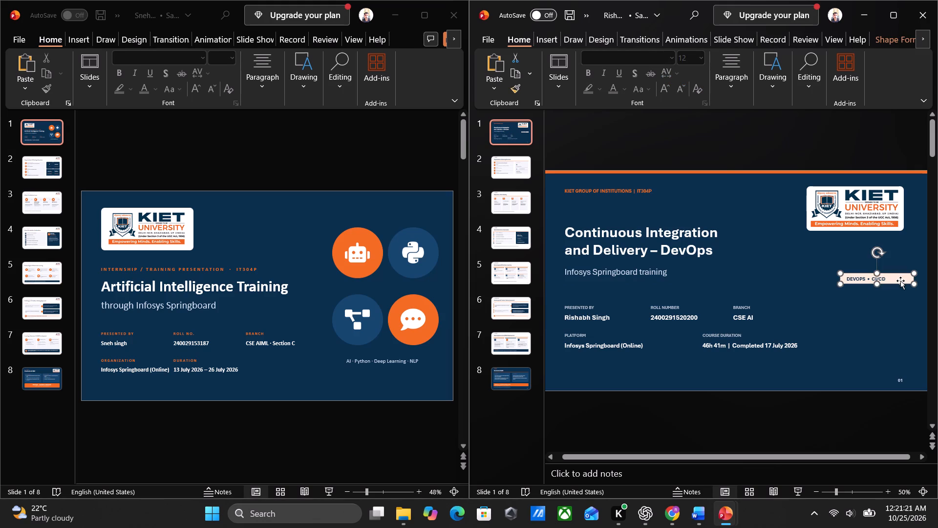
click(900, 278)
drag(900, 278, 888, 278)
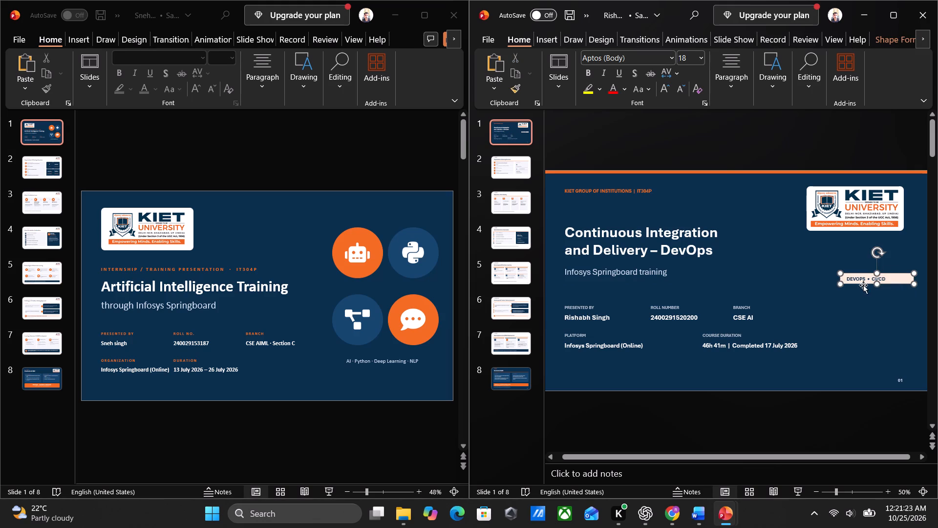
click(861, 322)
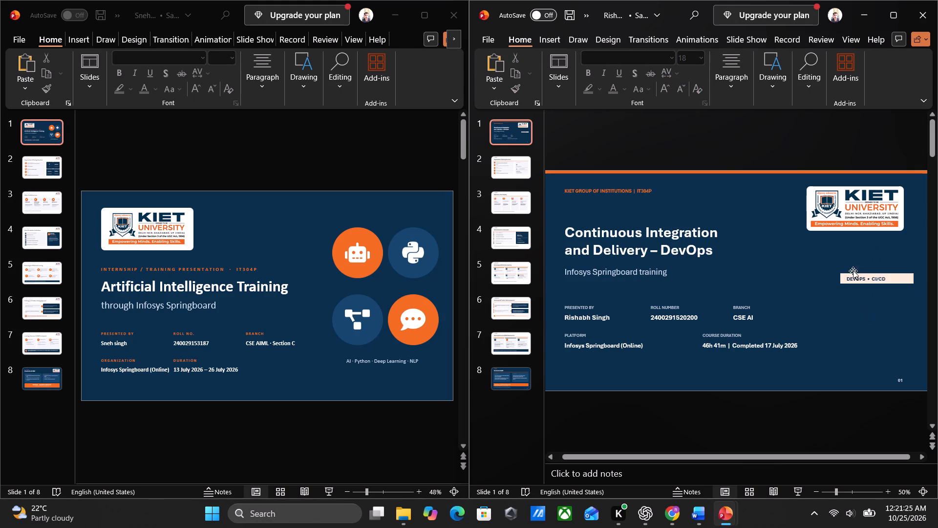
click(866, 276)
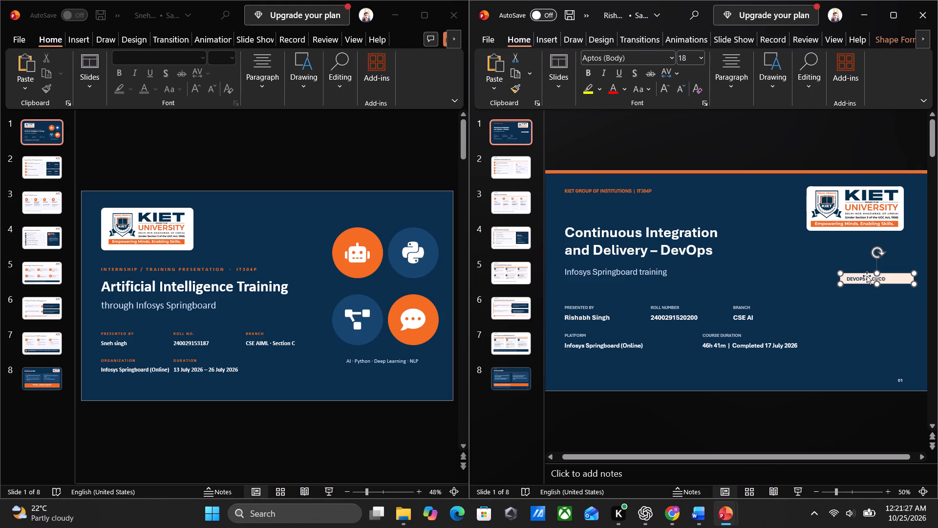
key(Delete)
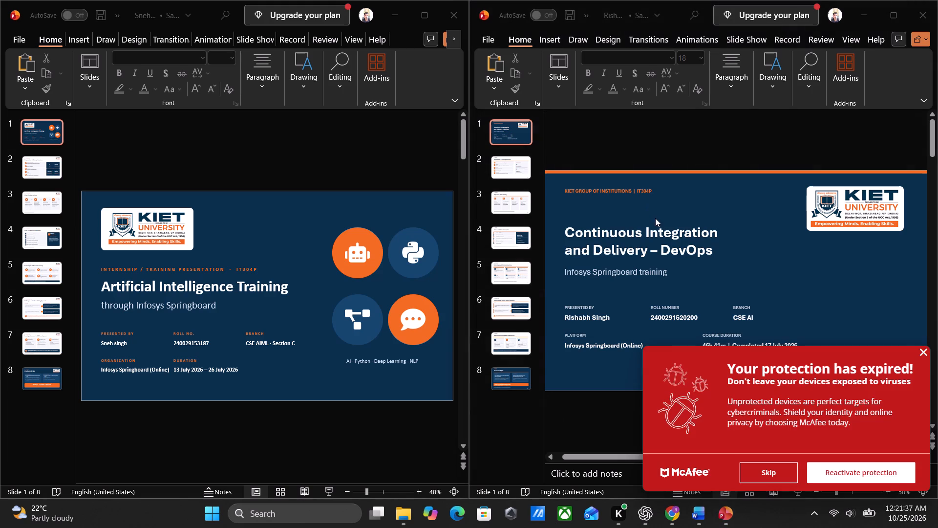
Dismiss the McAfee protection pop-up covering the presentation.
click(926, 350)
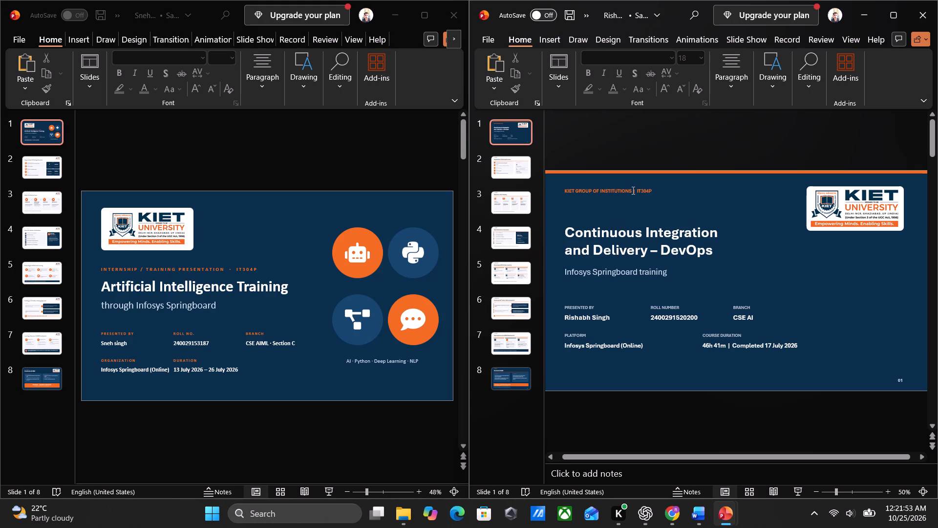
Replace KIET GROUP OF INSTITUTIONS in the orange heading above the DevOps title with INTERNSHIP / TRAINING PRESENTATION, keeping the course code.
drag(632, 190, 568, 188)
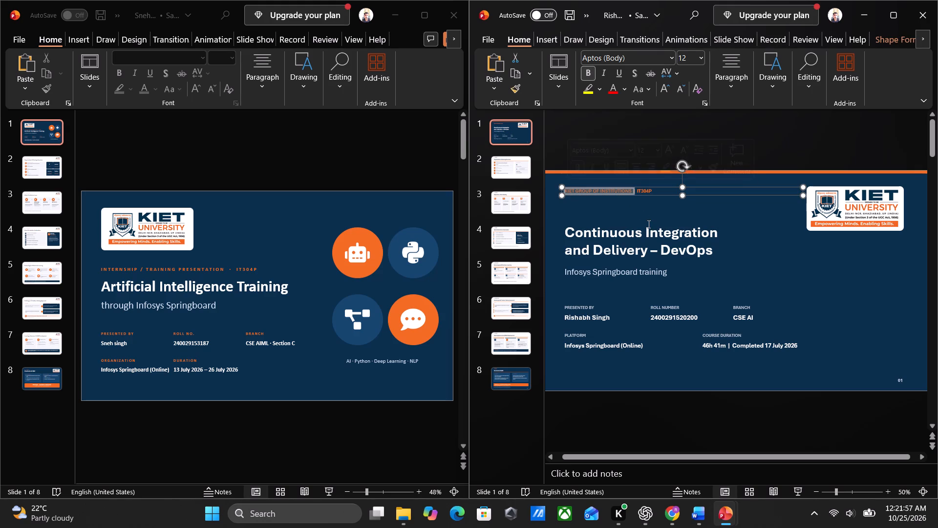
key(Left)
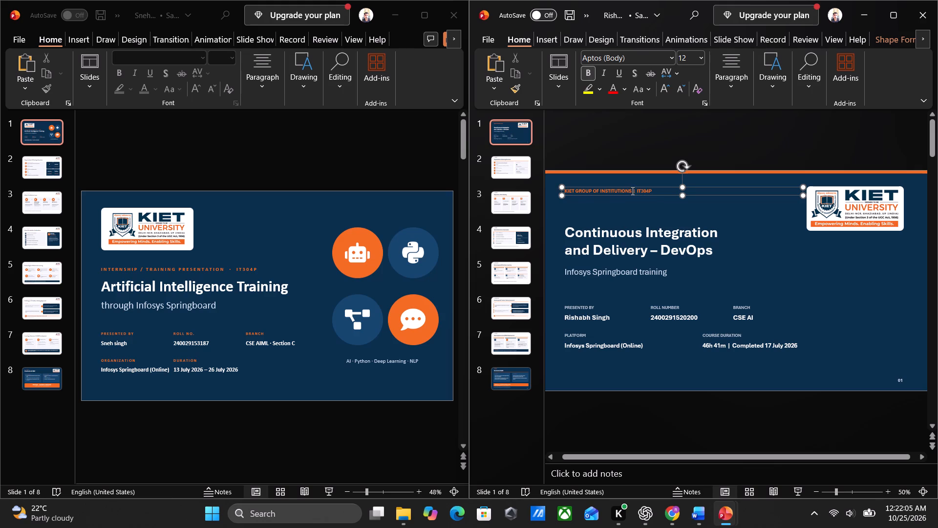
click(632, 191)
key(BackSpace)
key(BackSpace)
key(BackSpace)
key(BackSpace)
key(BackSpace)
key(BackSpace)
key(BackSpace)
key(BackSpace)
key(BackSpace)
key(BackSpace)
key(BackSpace)
key(BackSpace)
key(BackSpace)
key(BackSpace)
key(BackSpace)
key(BackSpace)
key(BackSpace)
key(BackSpace)
key(BackSpace)
key(BackSpace)
key(BackSpace)
key(BackSpace)
key(BackSpace)
key(BackSpace)
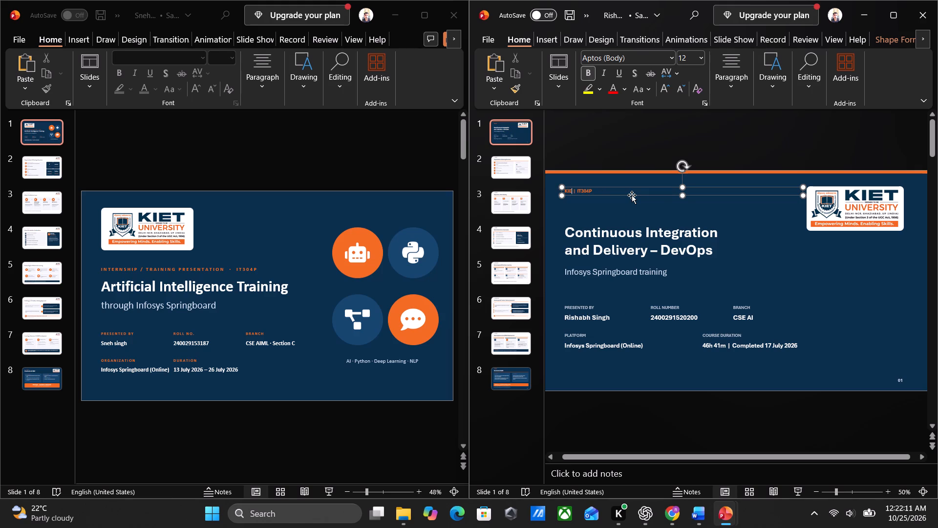
key(BackSpace)
key(BackSpace)
text(IN)
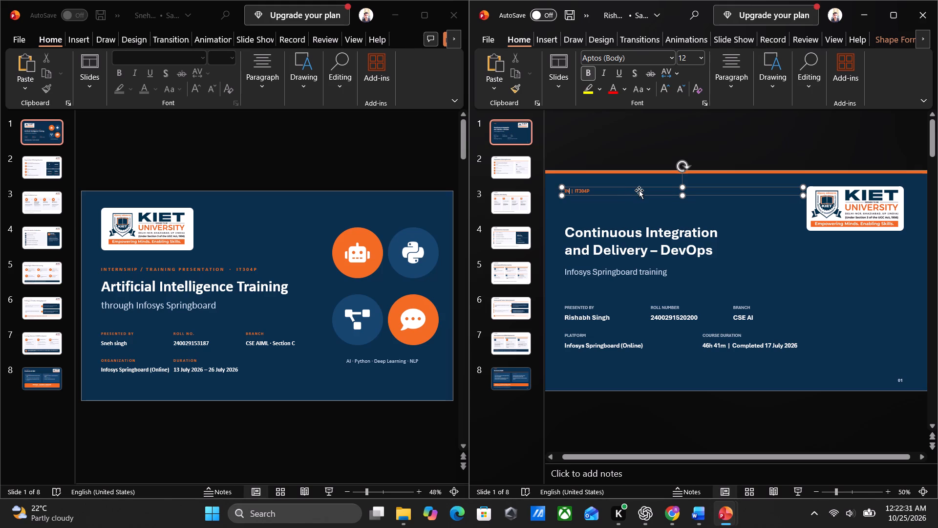
text(TERNSHIP)
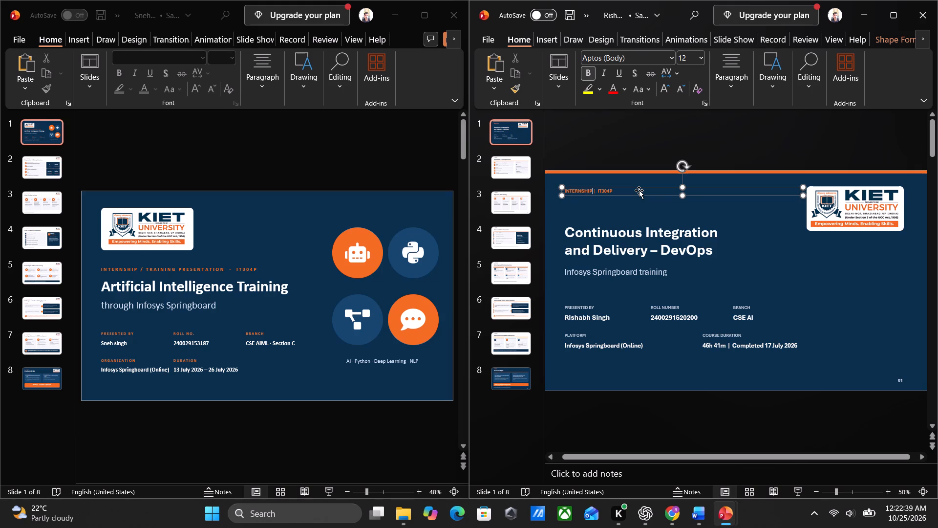
key(slash)
key(BackSpace)
key(space)
text(/)
key(space)
text(TRAINING)
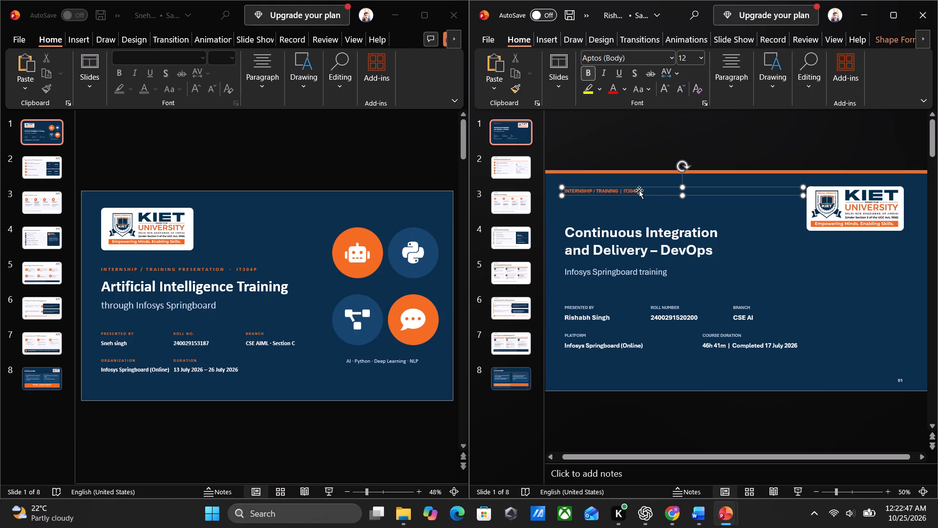
key(space)
text(PRESENTATION)
key(space)
key(space)
key(BackSpace)
Change the vertical bar before IT304P in the orange heading to a slash.
key(Right)
key(Right)
key(Right)
key(BackSpace)
key(BackSpace)
key(slash)
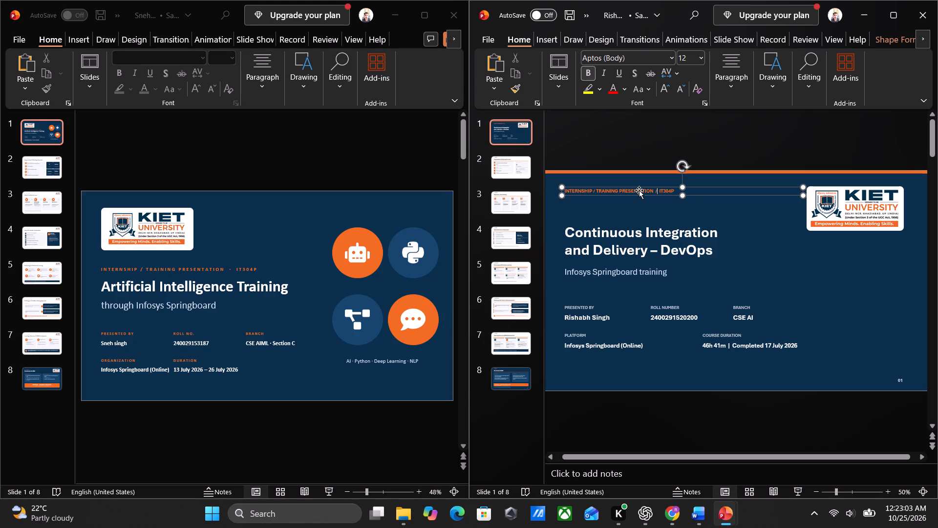
click(716, 209)
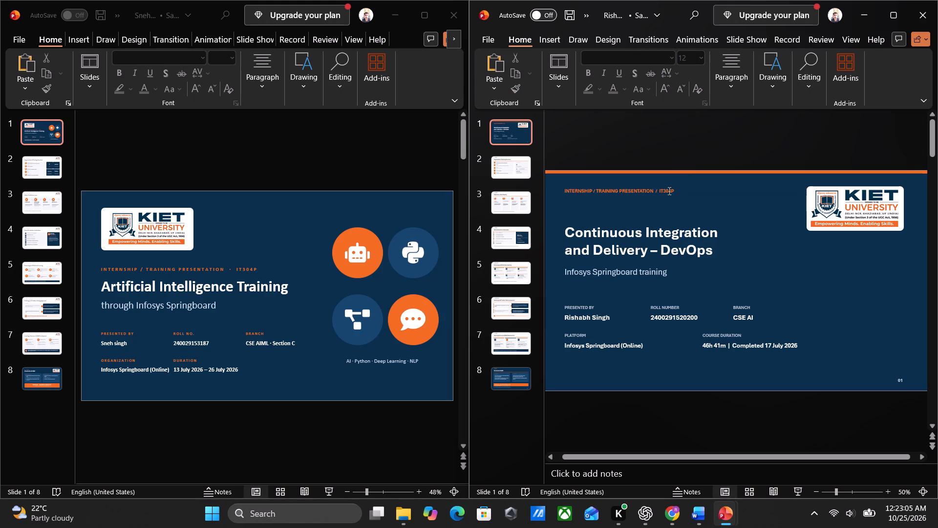
Stretch the orange heading's text box downward to the top of the main title, bringing the heading closer to the title.
click(668, 191)
drag(684, 197, 682, 202)
click(713, 216)
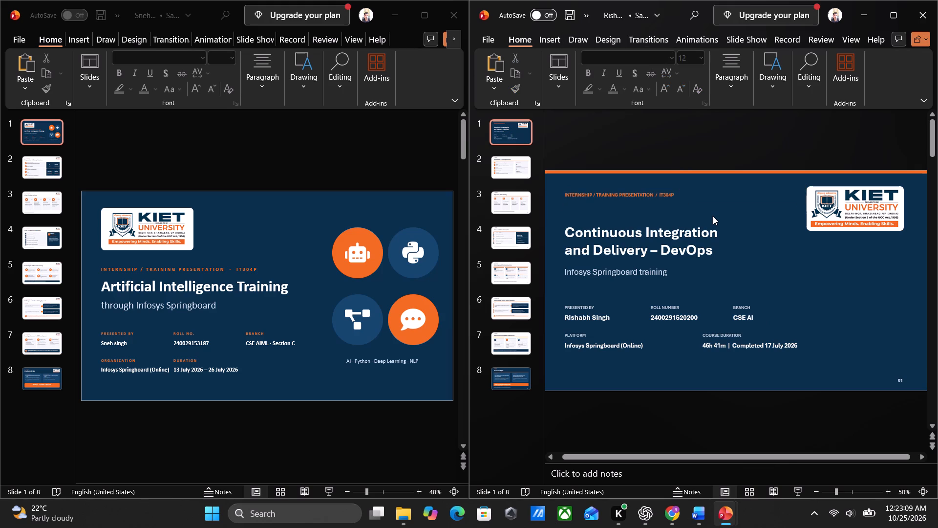
click(658, 194)
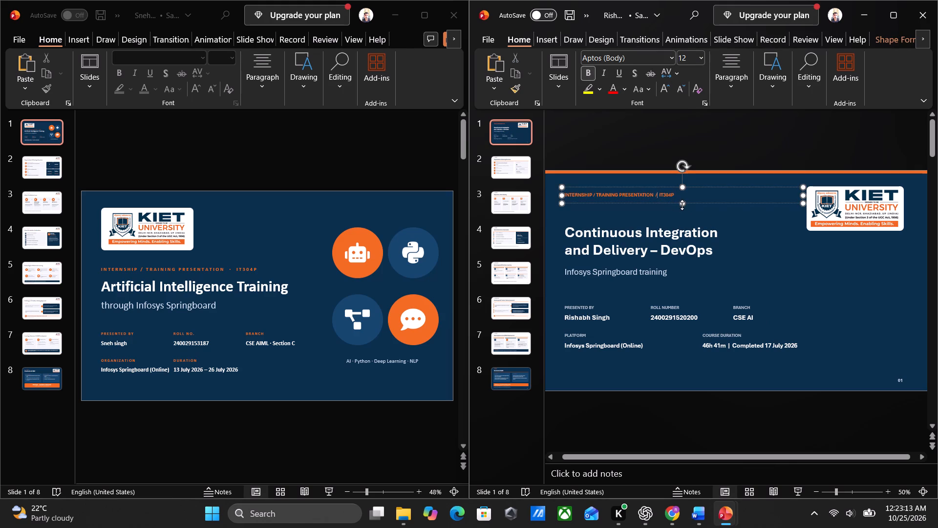
drag(682, 205, 684, 214)
click(740, 227)
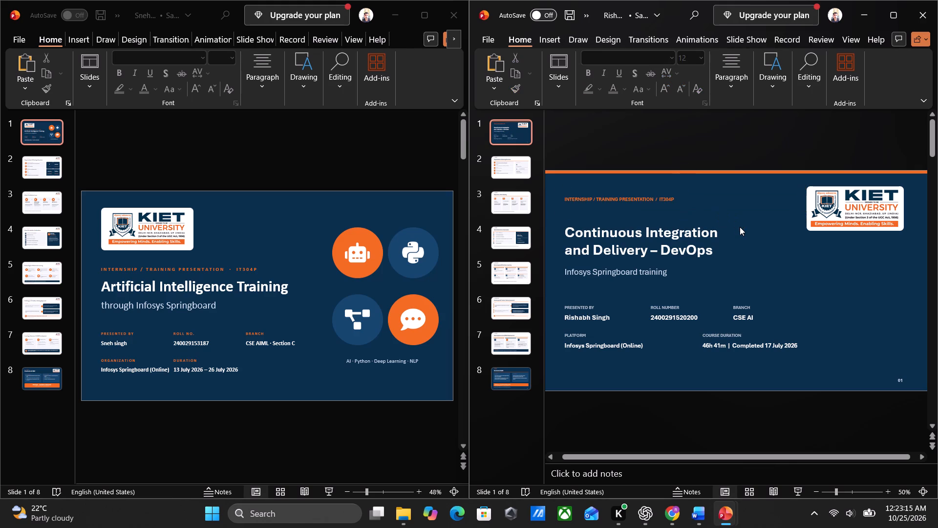
click(655, 199)
drag(682, 213, 688, 228)
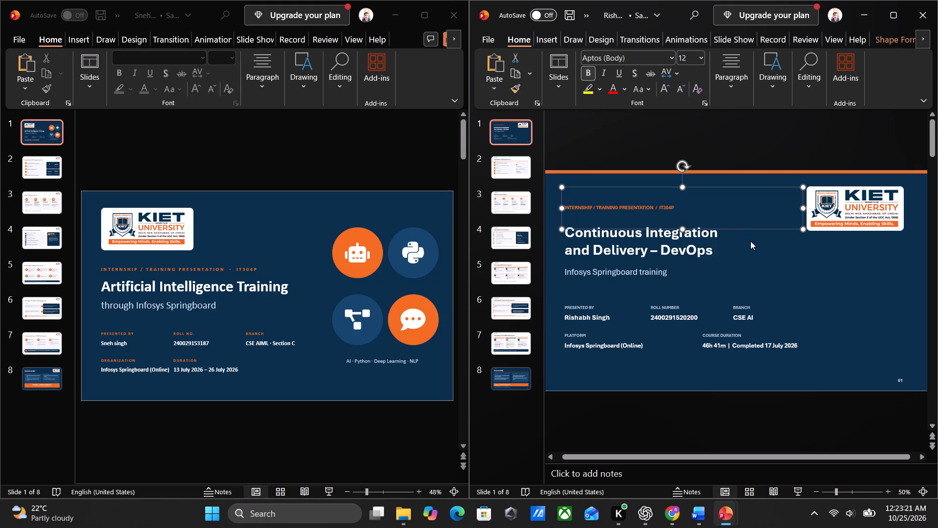
click(751, 242)
Set the font size of the whole INTERNSHIP / TRAINING PRESENTATION / IT304P heading to 18.
click(622, 206)
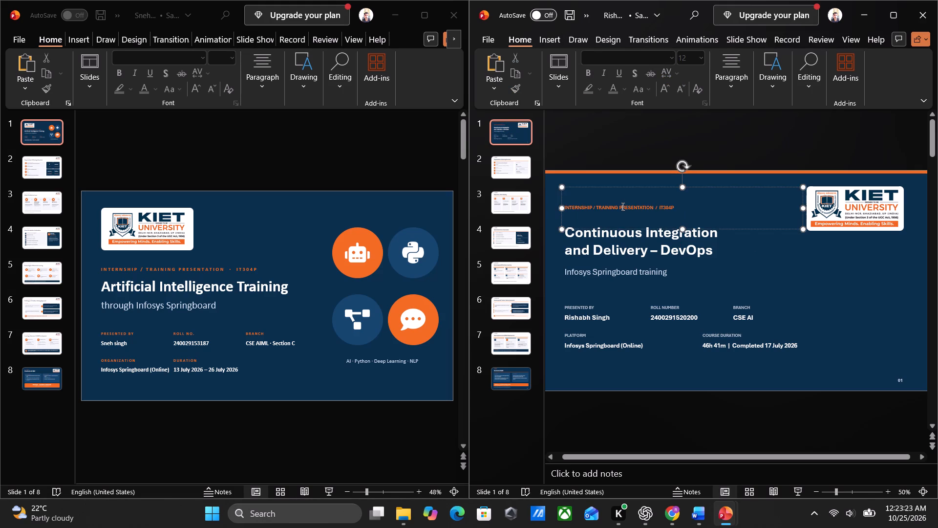
click(622, 206)
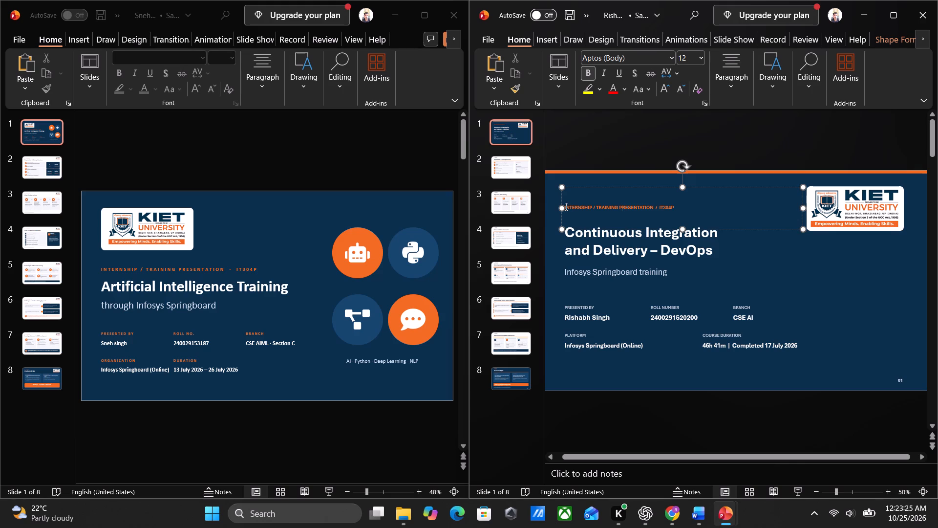
drag(565, 206, 673, 207)
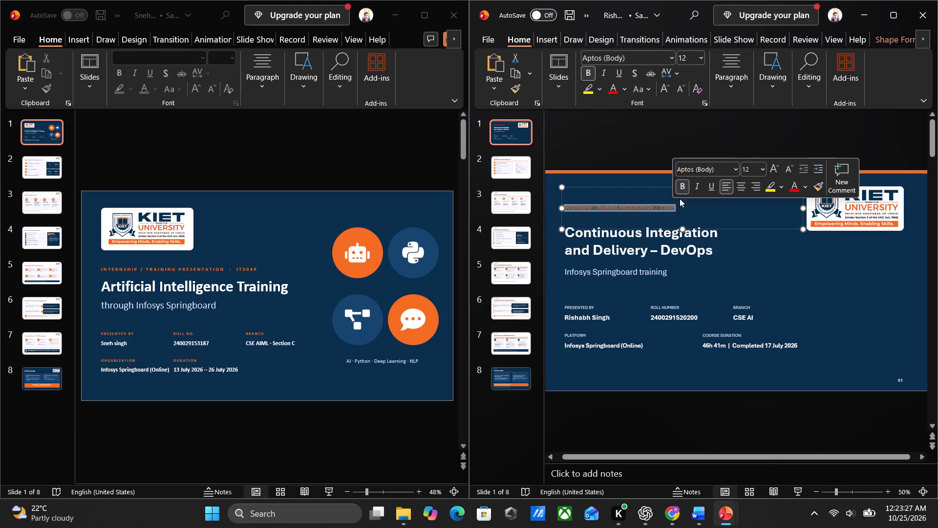
click(761, 171)
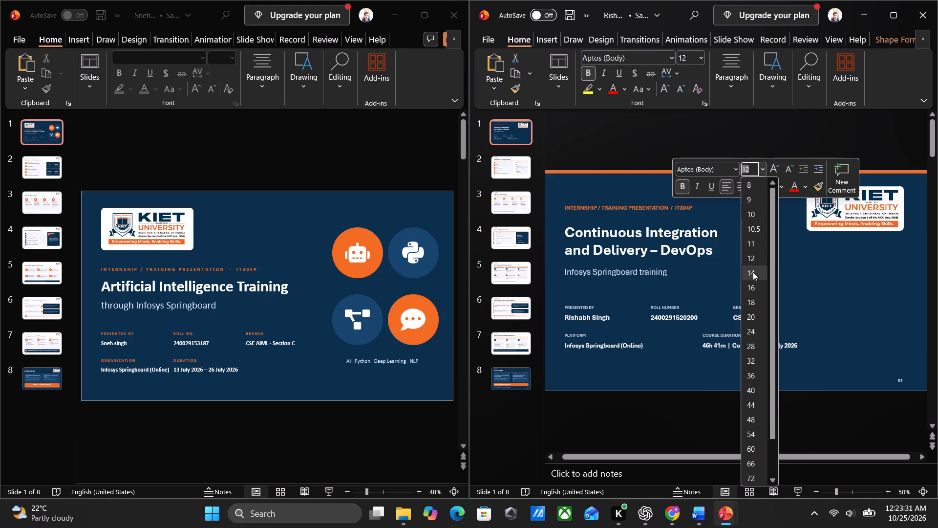
click(754, 302)
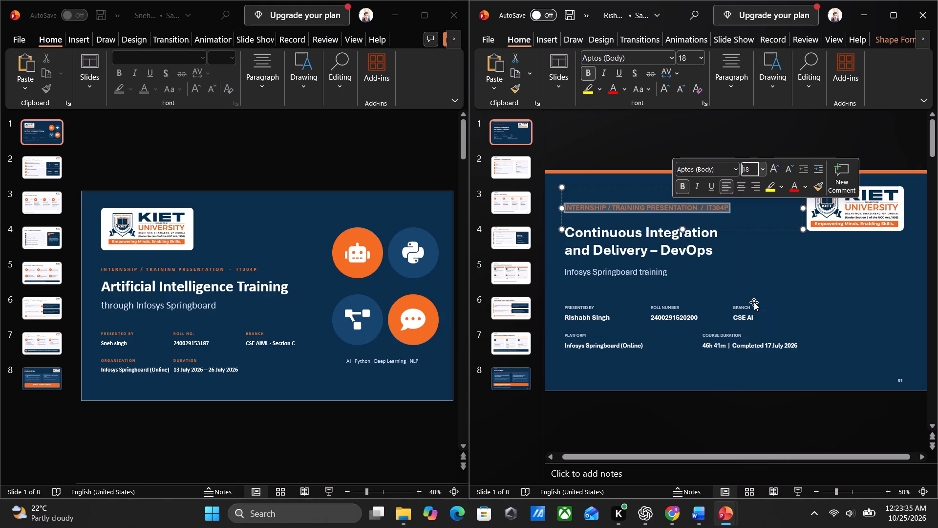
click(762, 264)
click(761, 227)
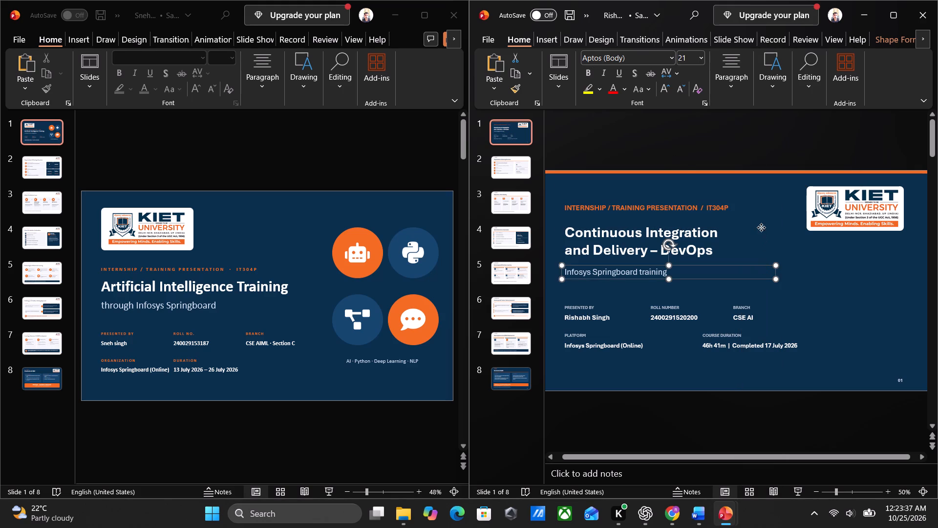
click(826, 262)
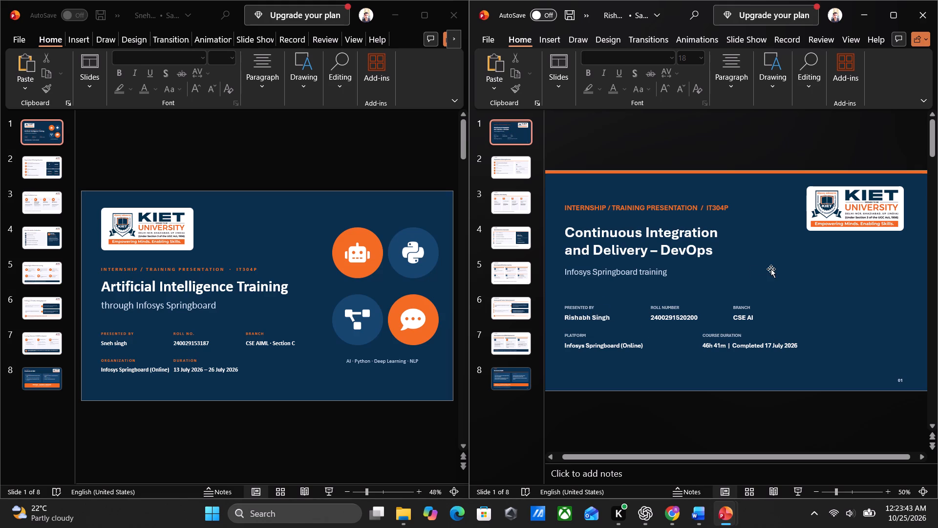
On slide 2 of the DevOps deck, replace Infosys Wingspan in the Platform entry's parentheses with Online Learning Platform.
key(Down)
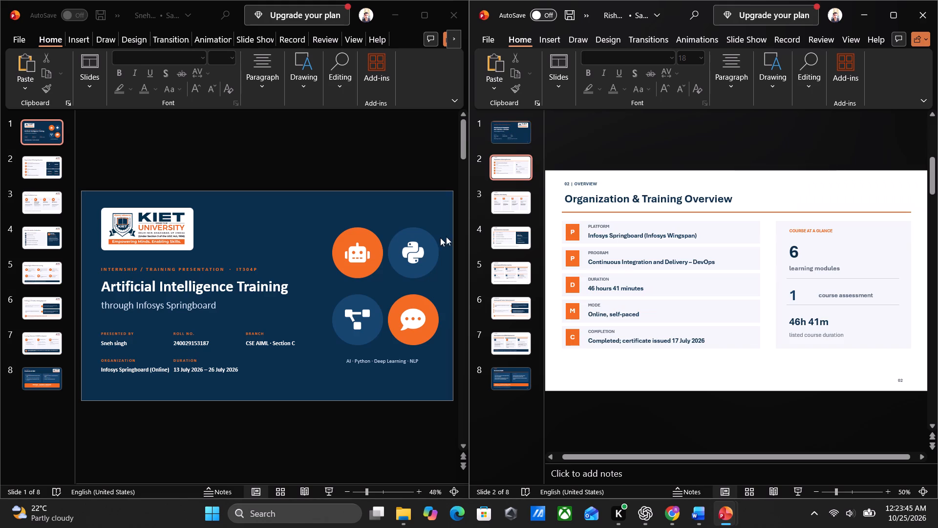
click(383, 243)
scroll(383, 243, down, 1)
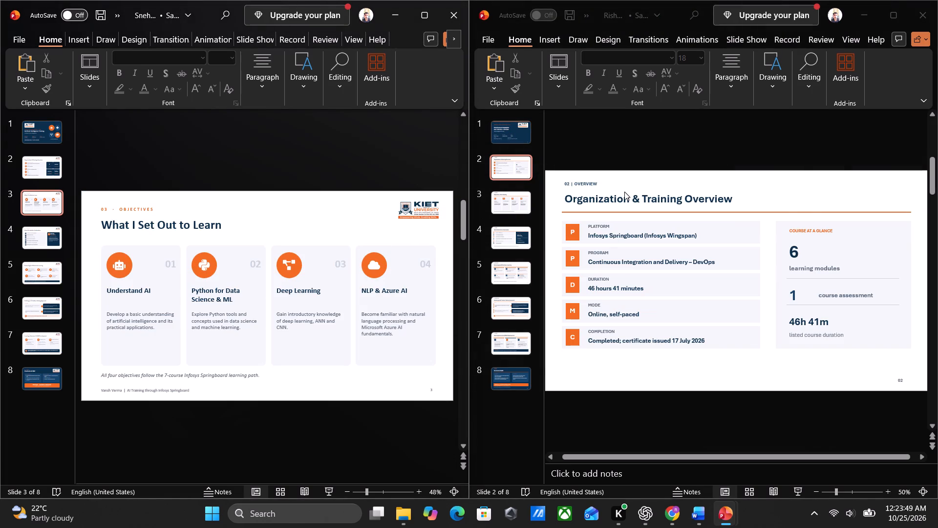
click(46, 168)
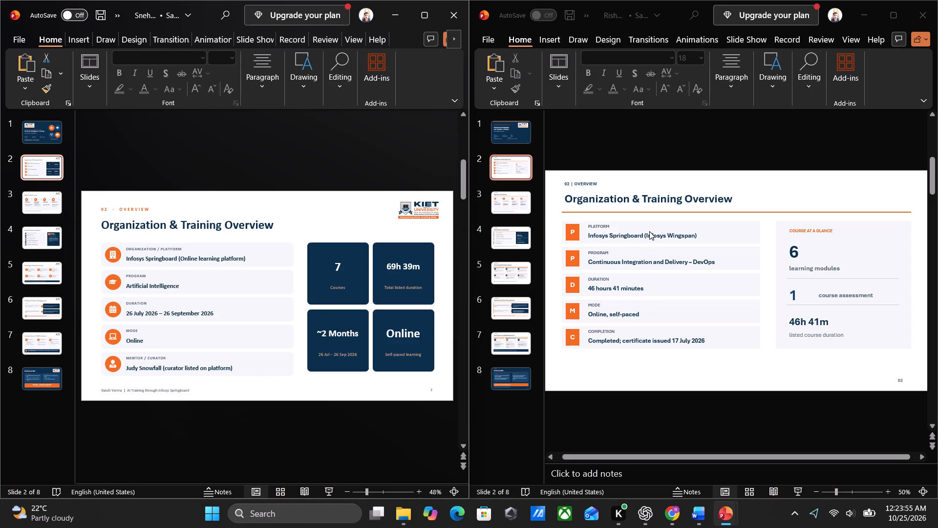
click(694, 236)
click(694, 236)
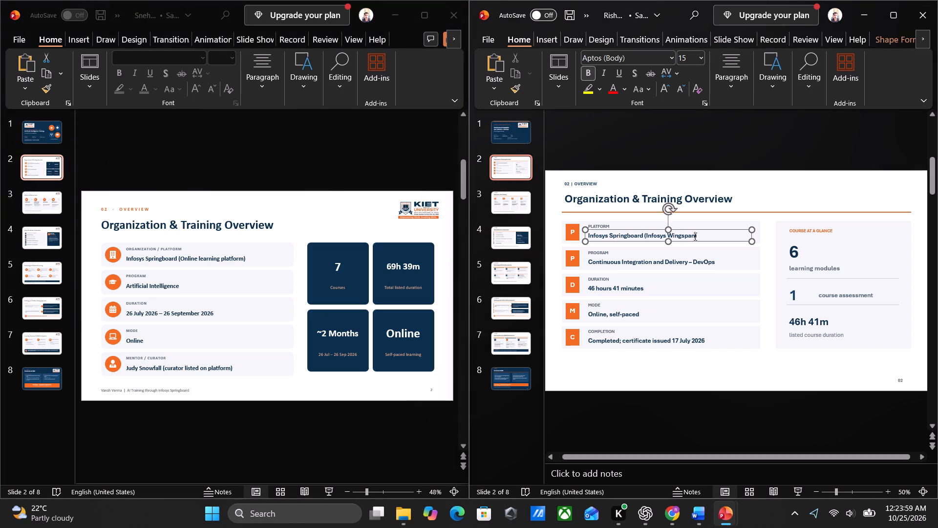
drag(694, 236, 644, 238)
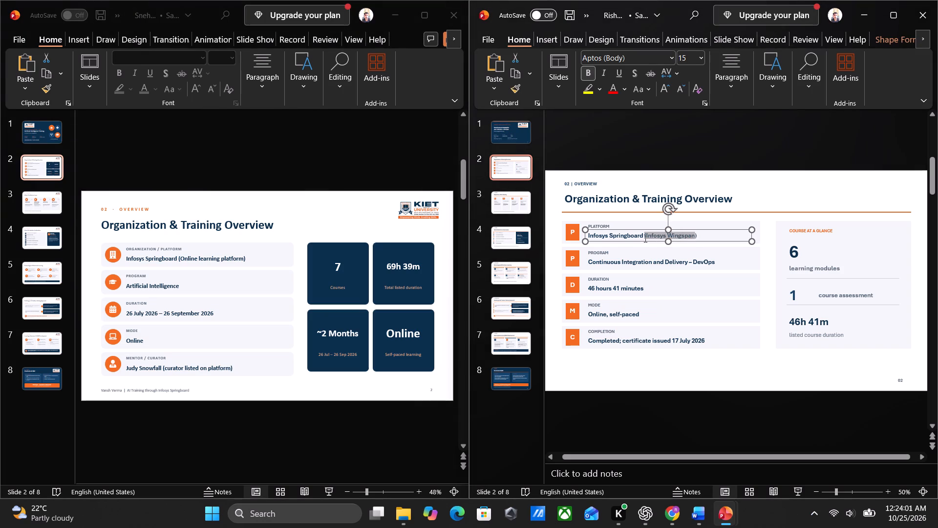
drag(644, 238, 648, 238)
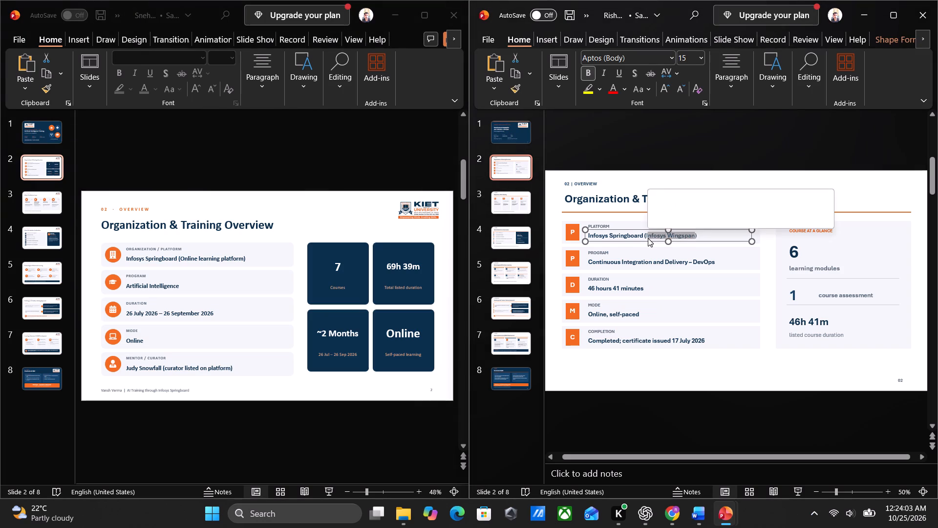
key(BackSpace)
key(BackSpace)
key(shift+o)
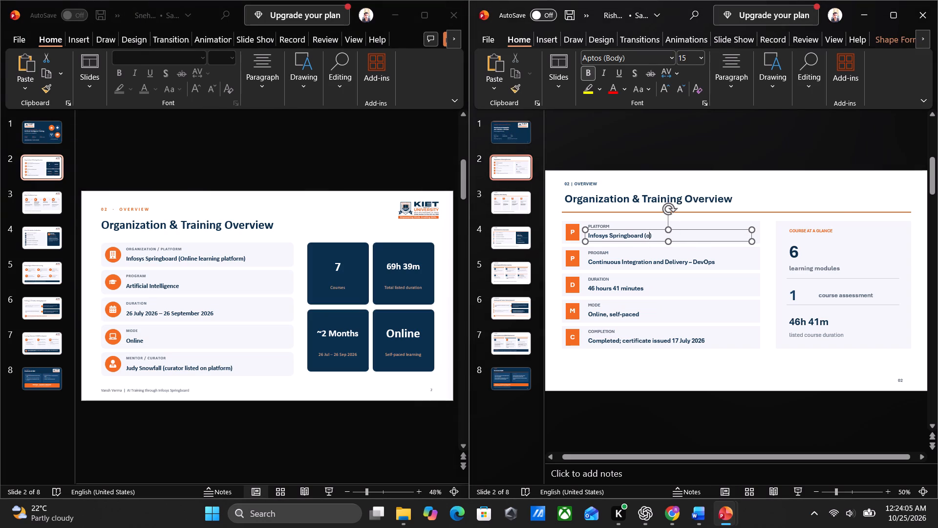
text(NLIN)
key(BackSpace)
key(BackSpace)
key(BackSpace)
key(BackSpace)
key(BackSpace)
text(Om)
key(BackSpace)
text(nline)
key(space)
text(Learning Platform)
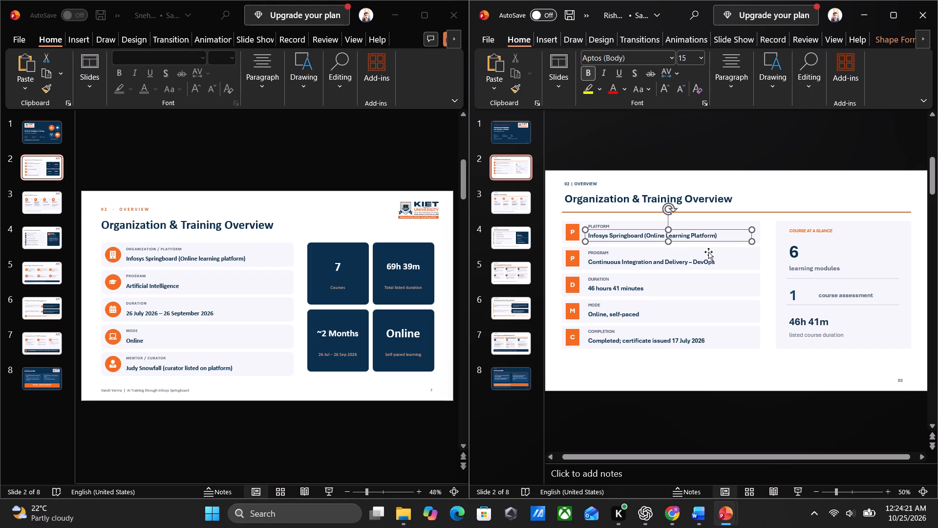
Compare the remaining Organization & Training Overview entries and the objectives slide of the DevOps deck with the reference deck.
click(716, 262)
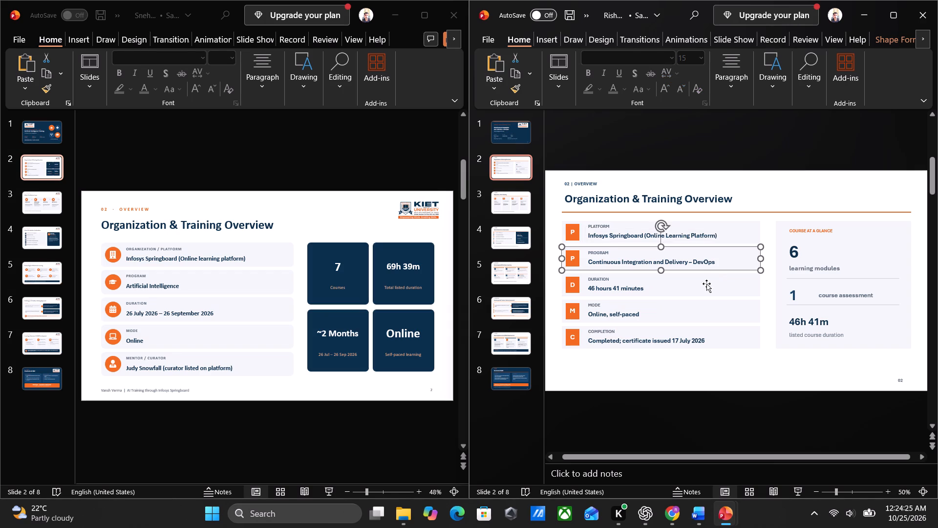
click(655, 289)
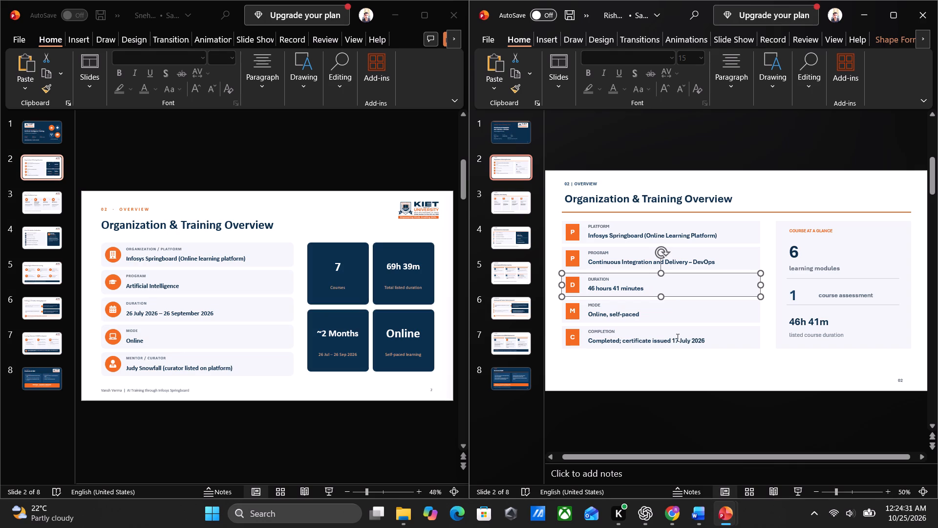
click(713, 344)
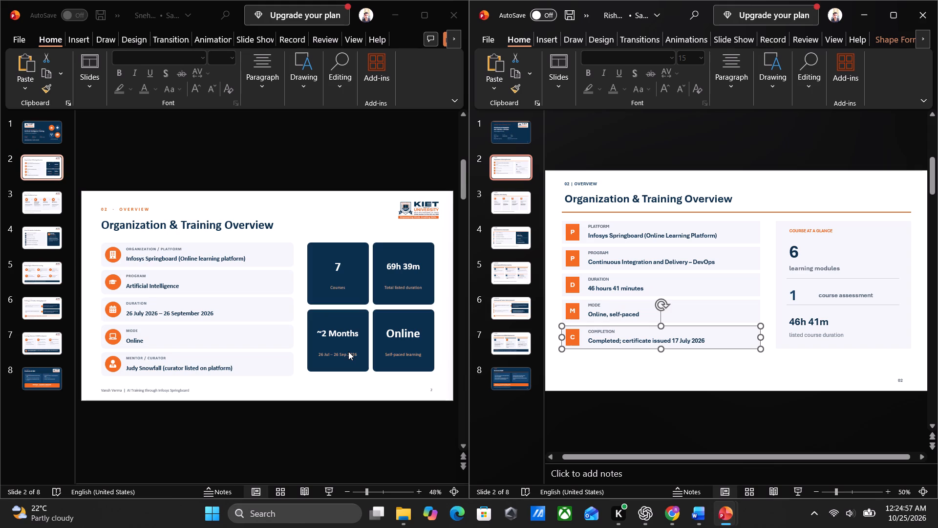
click(723, 373)
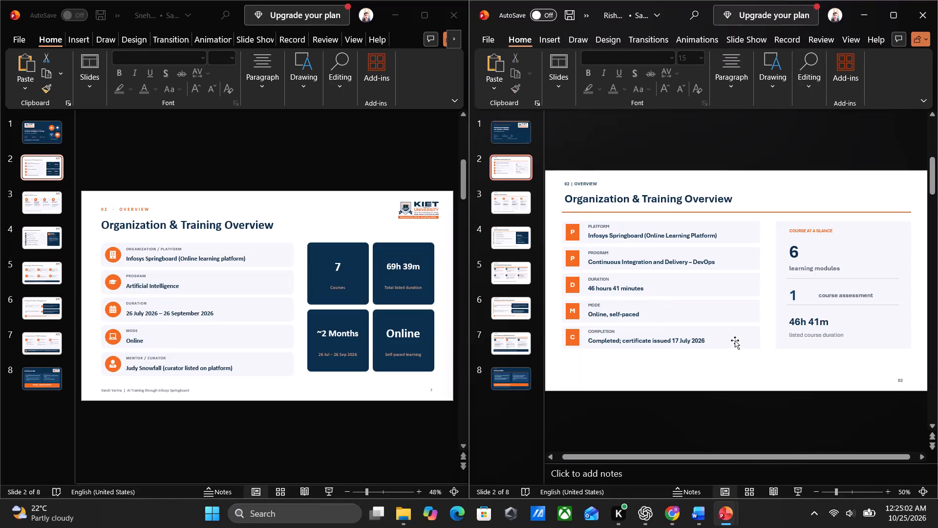
key(Down)
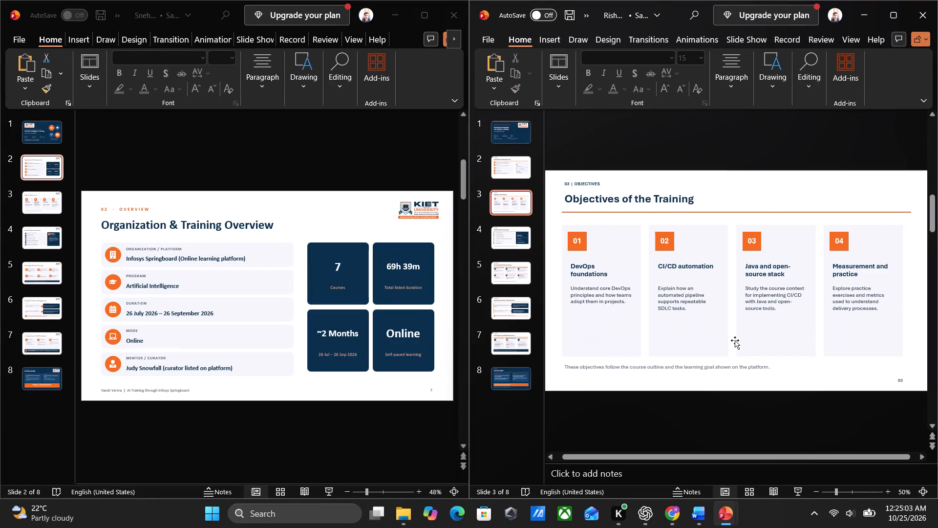
click(355, 374)
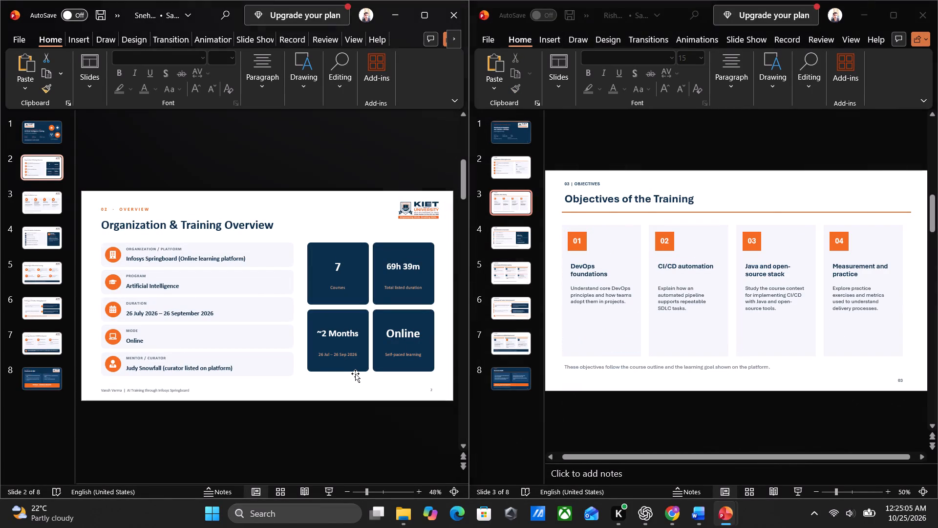
key(Down)
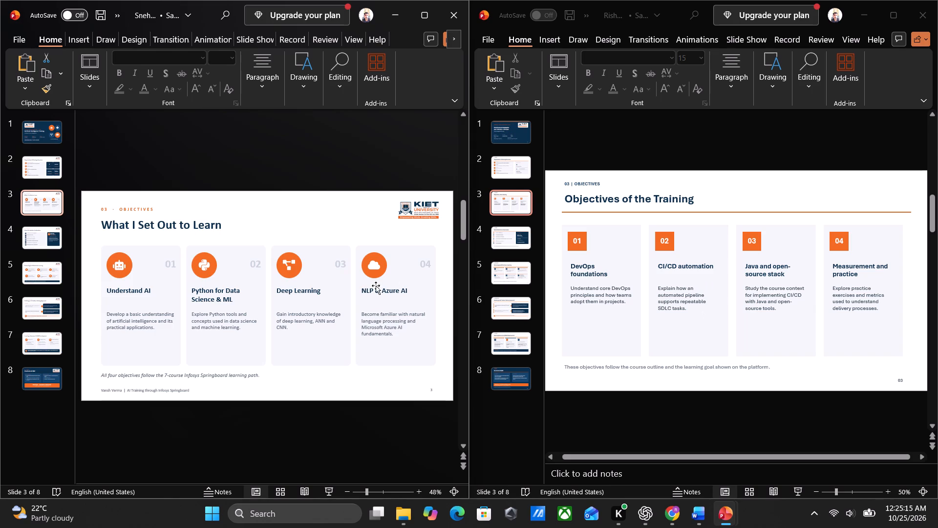
scroll(360, 283, up, 1)
scroll(360, 283, down, 1)
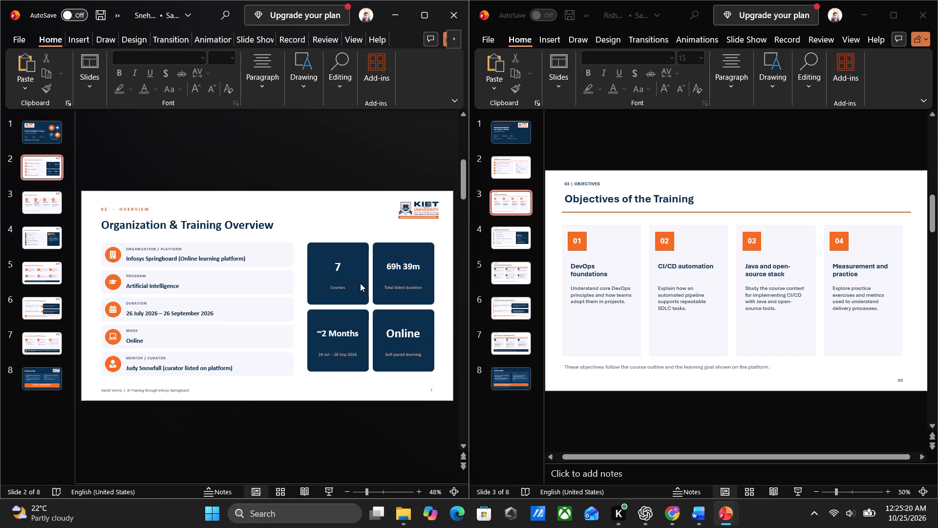
key(Down)
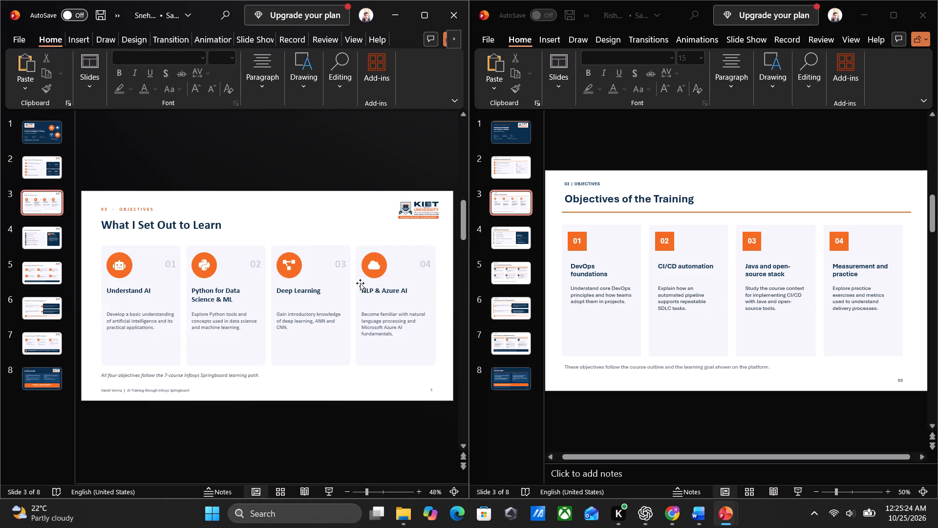
Compare slides 4 to 7 of the DevOps deck, from Work & Activities to Learning Outcomes, with the matching reference slides.
click(662, 403)
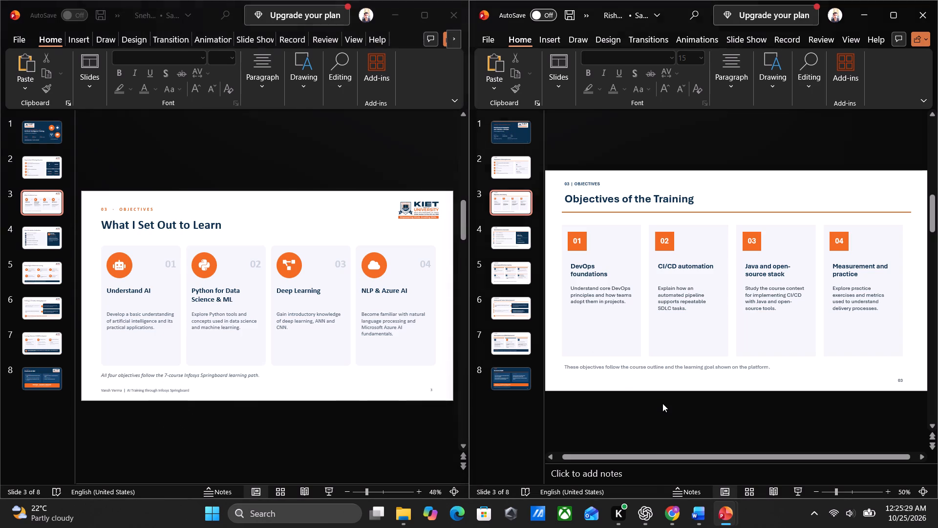
key(Down)
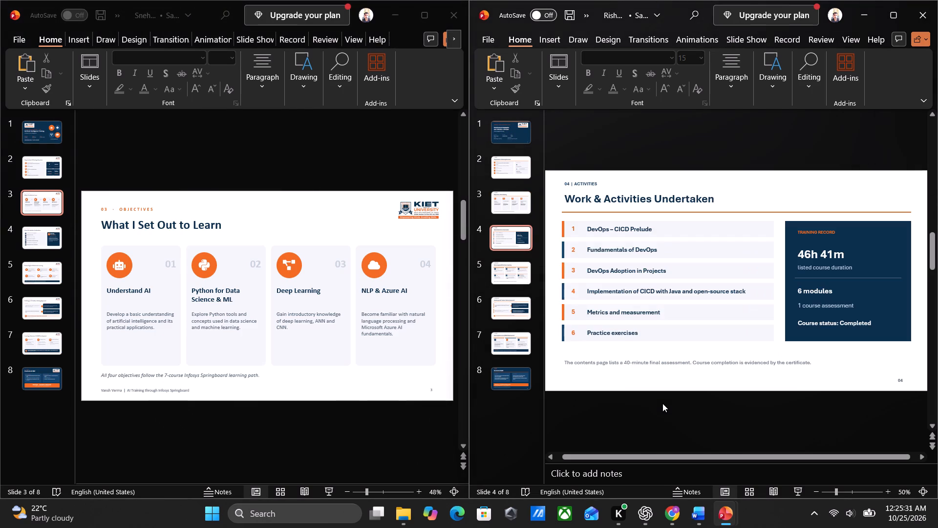
click(384, 402)
key(Down)
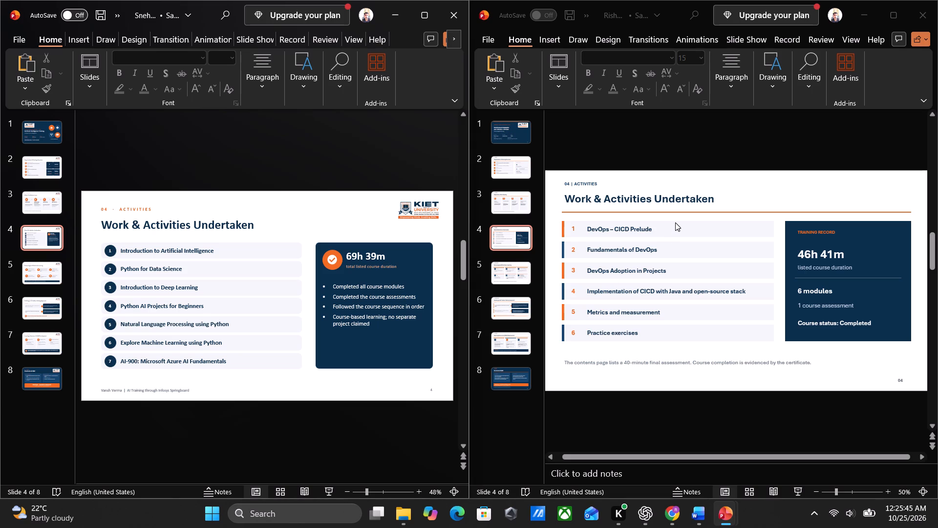
click(331, 227)
key(Down)
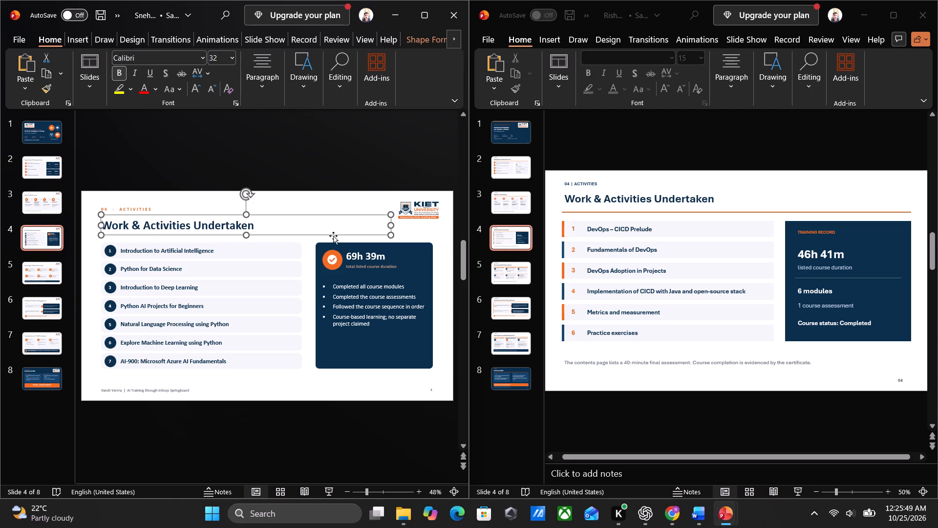
click(312, 370)
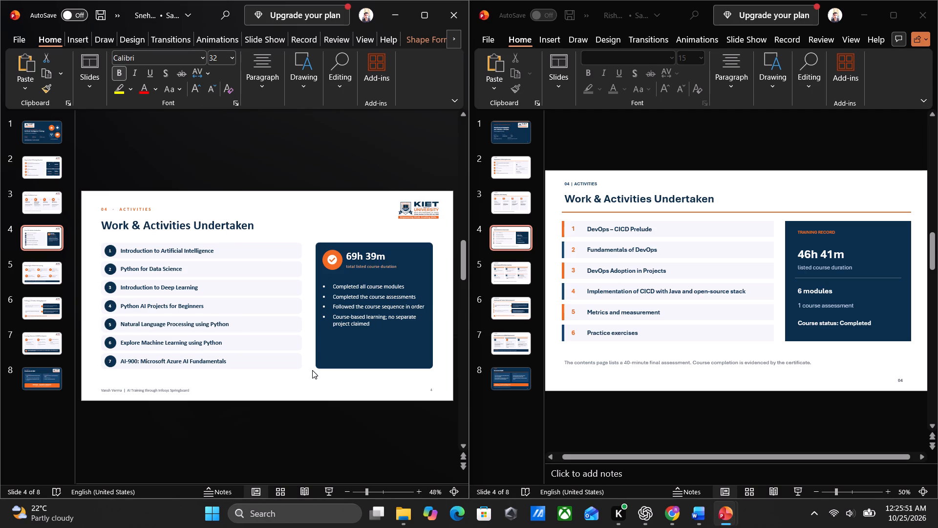
key(Down)
click(763, 373)
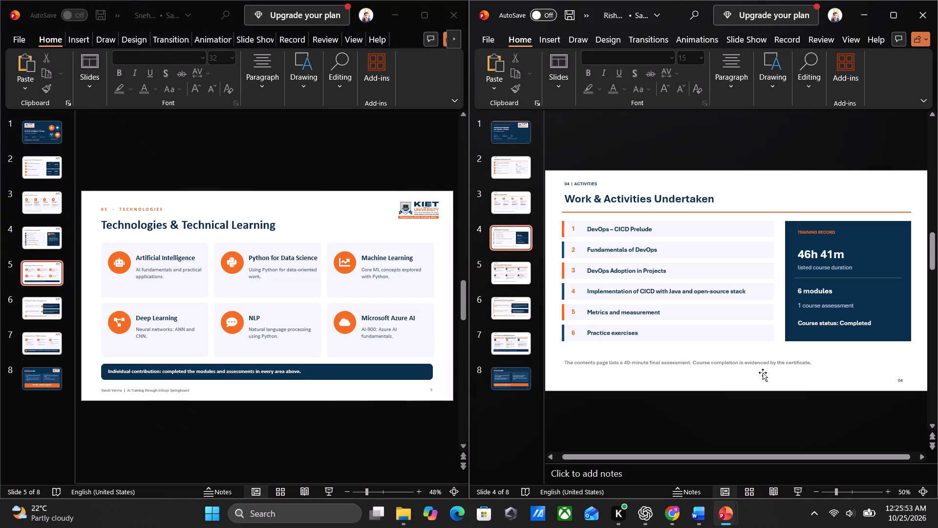
key(Down)
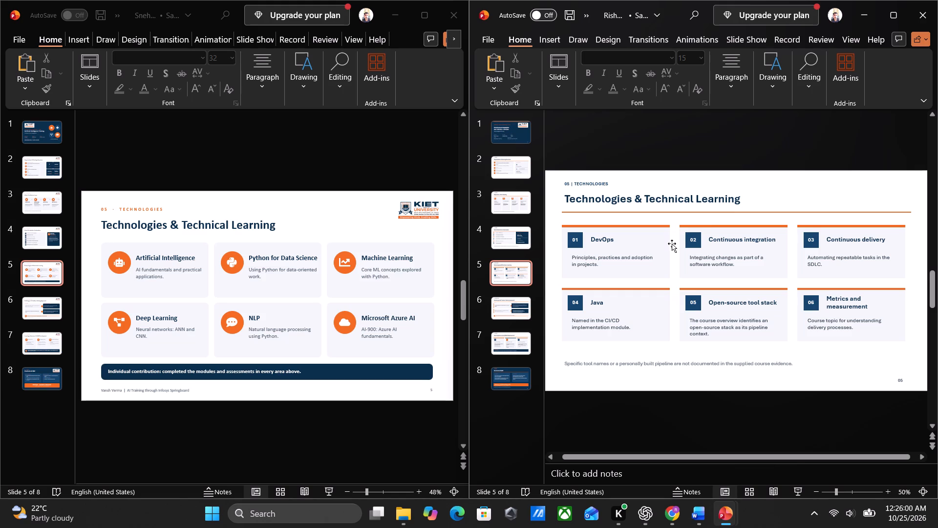
click(324, 390)
key(Down)
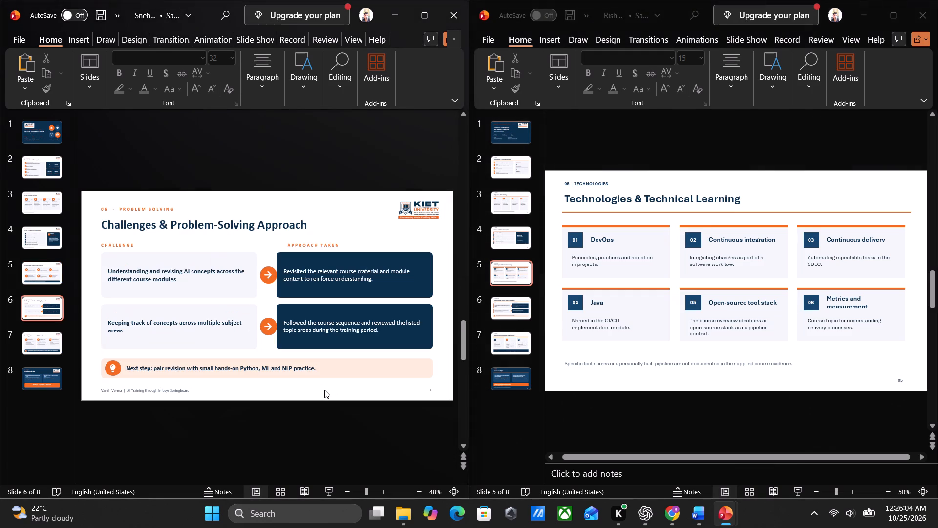
click(587, 395)
key(Down)
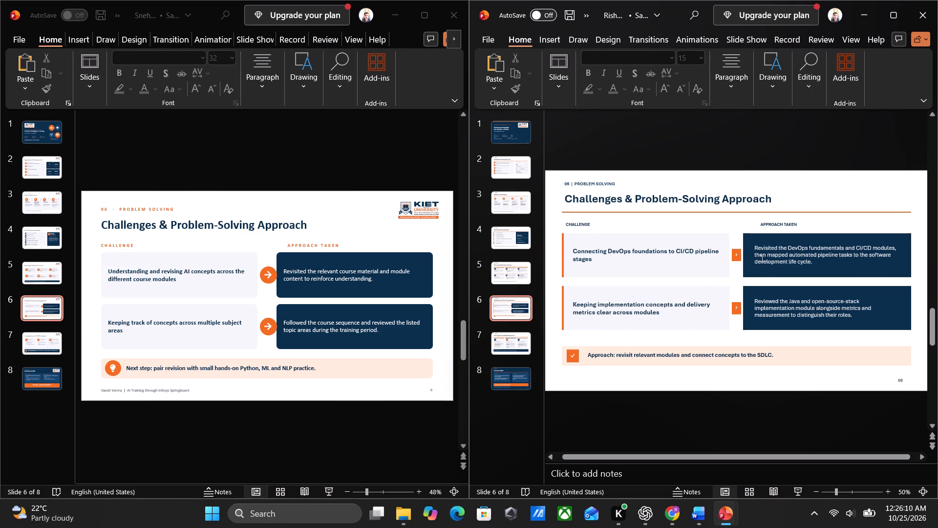
click(685, 382)
key(Down)
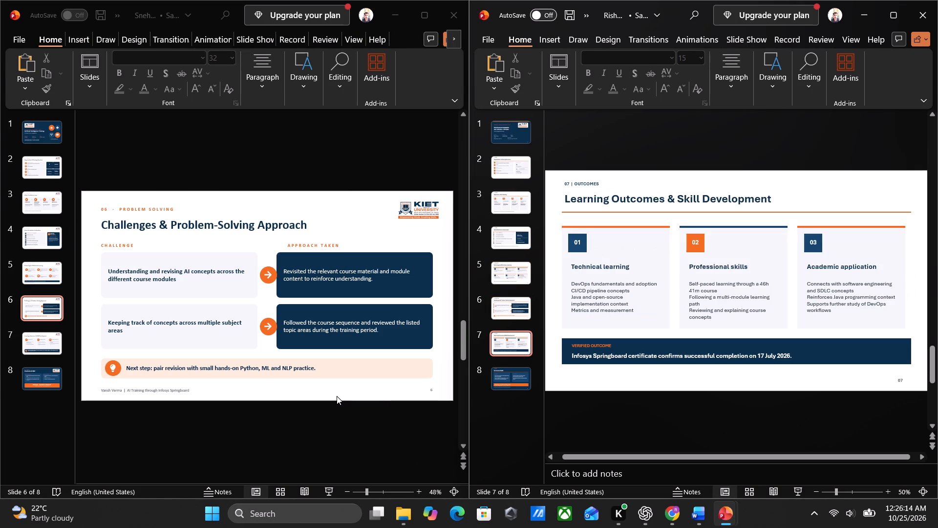
click(337, 396)
key(Down)
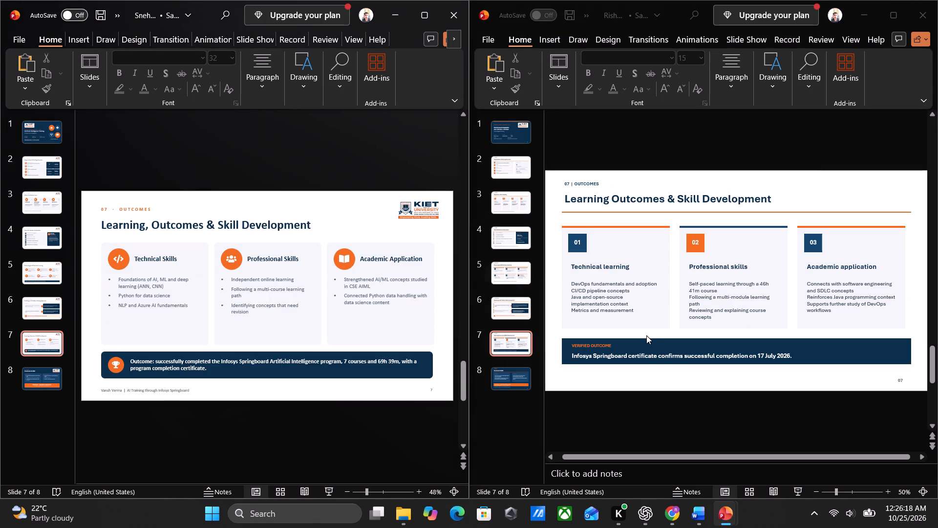
On slide 8 of the DevOps deck, change CSE AI & AIML in the thank-you banner's line to CSE AI - C, checking against the reference's Conclusion slide.
click(403, 388)
key(Down)
click(690, 403)
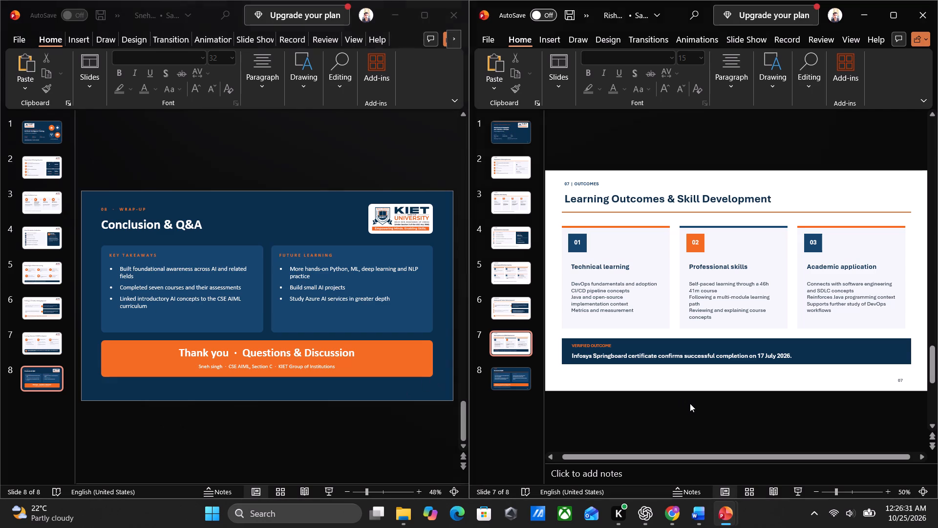
key(Down)
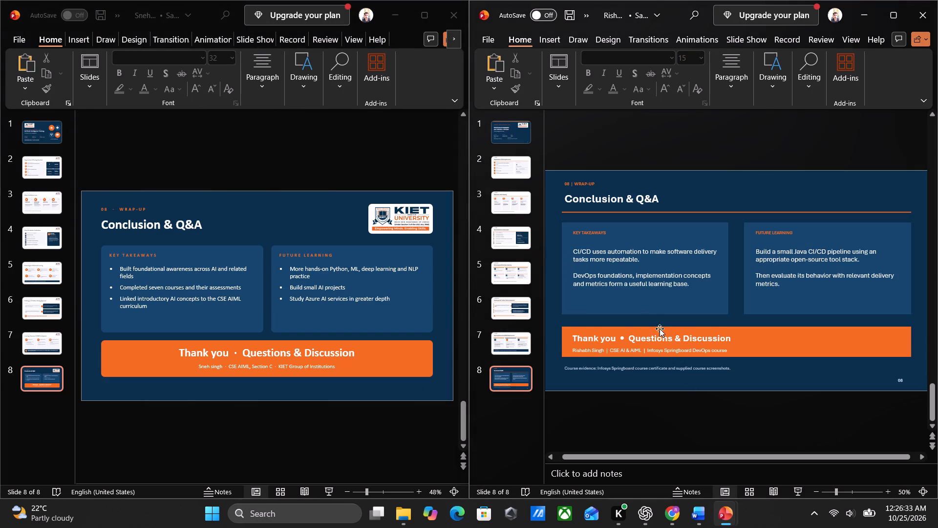
scroll(650, 304, down, 1)
click(640, 352)
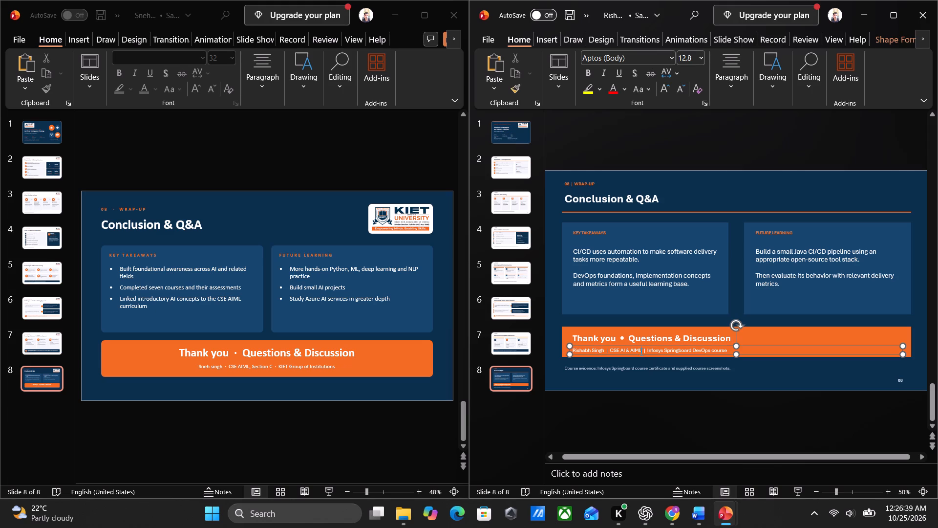
click(640, 352)
key(BackSpace)
key(BackSpace)
key(BackSpace)
key(BackSpace)
key(BackSpace)
key(BackSpace)
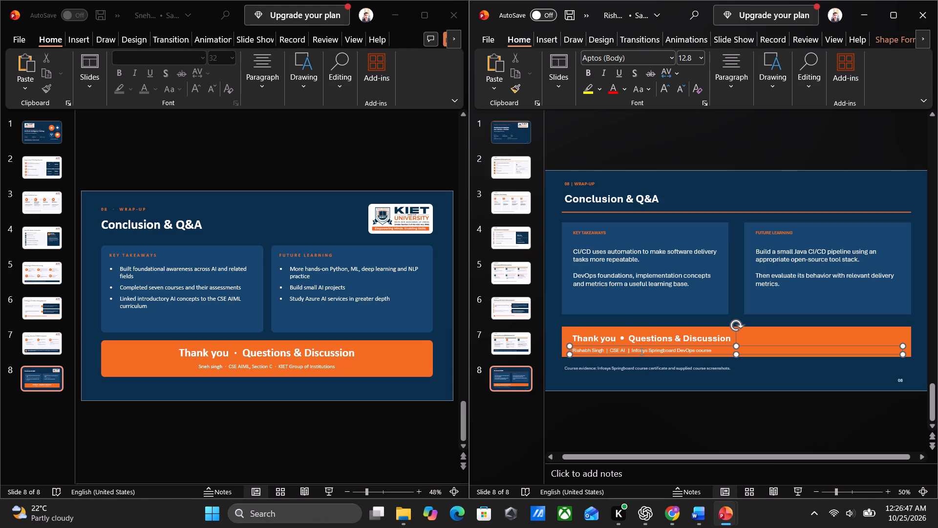
key(space)
key(minus)
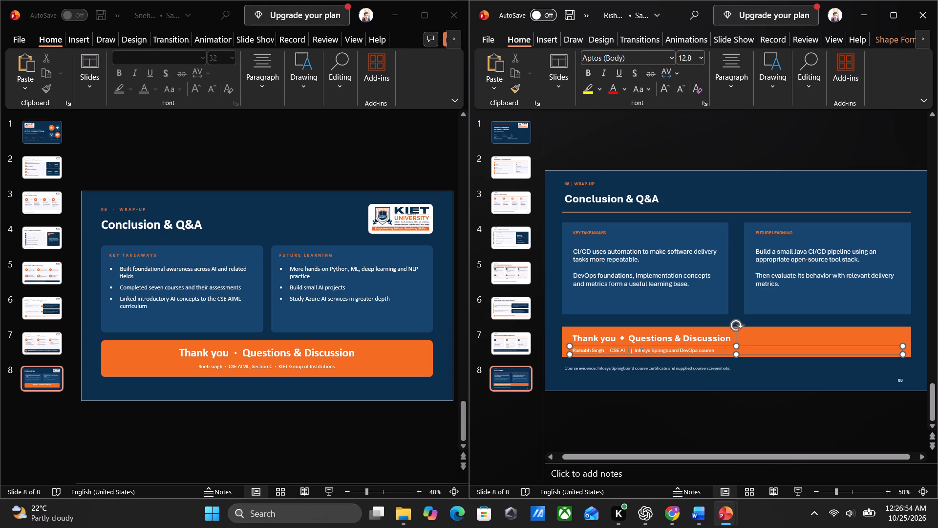
key(space)
key(shift+c)
click(760, 377)
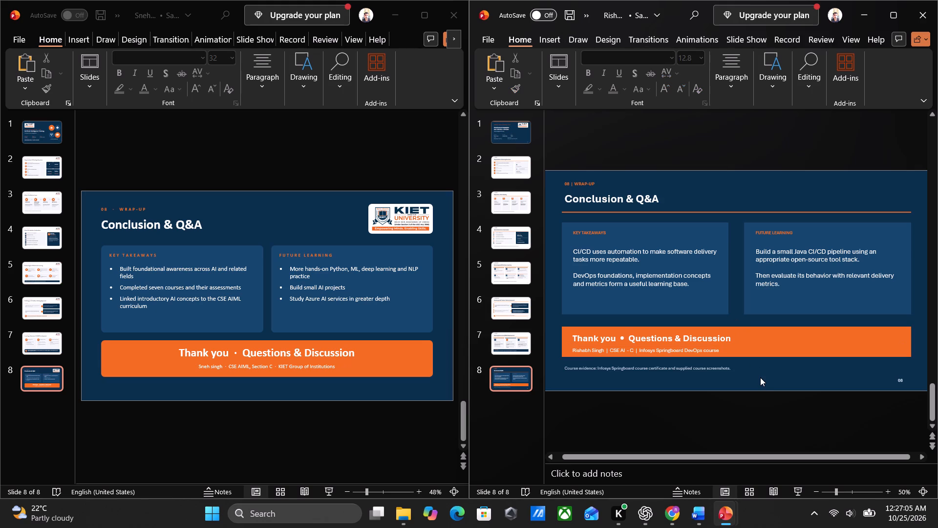
scroll(743, 372, down, 1)
Save the DevOps internship presentation as a .pptx in the Downloads folder under its existing name, replacing the earlier file.
click(894, 19)
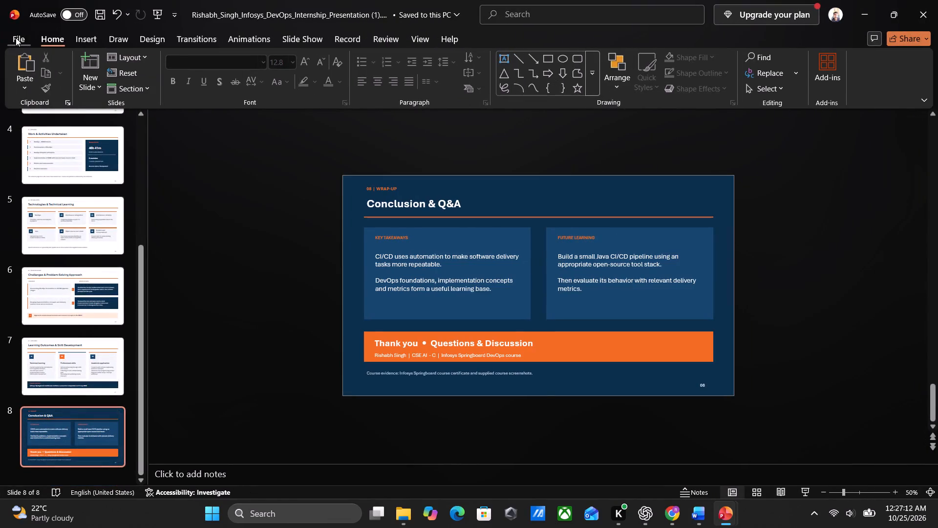
click(16, 38)
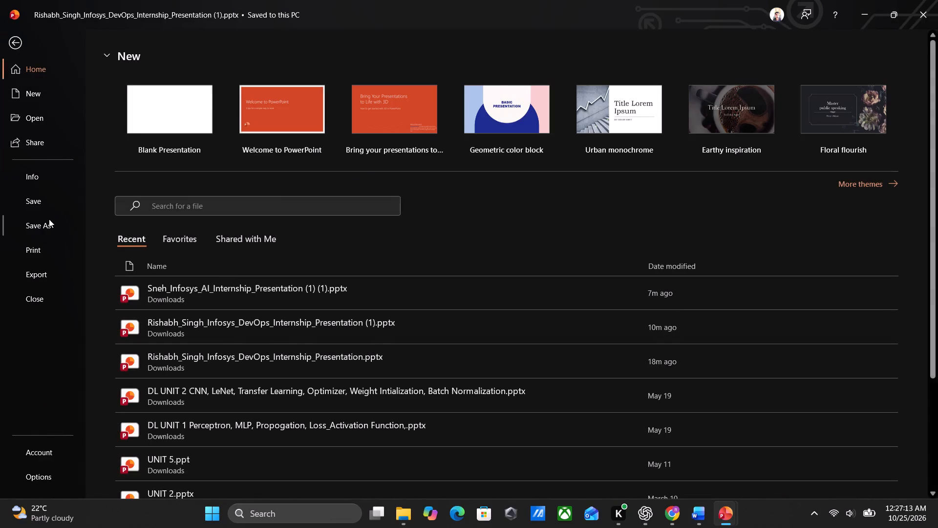
click(49, 219)
click(353, 139)
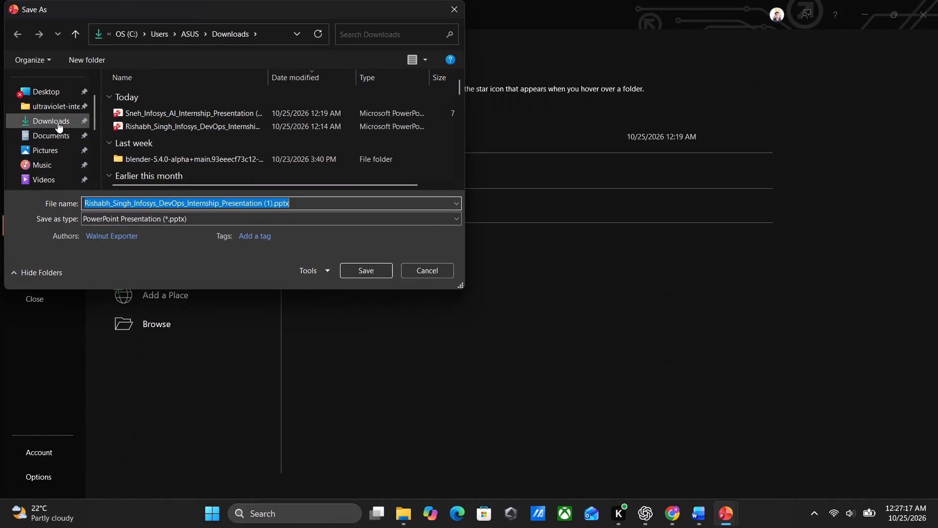
click(58, 122)
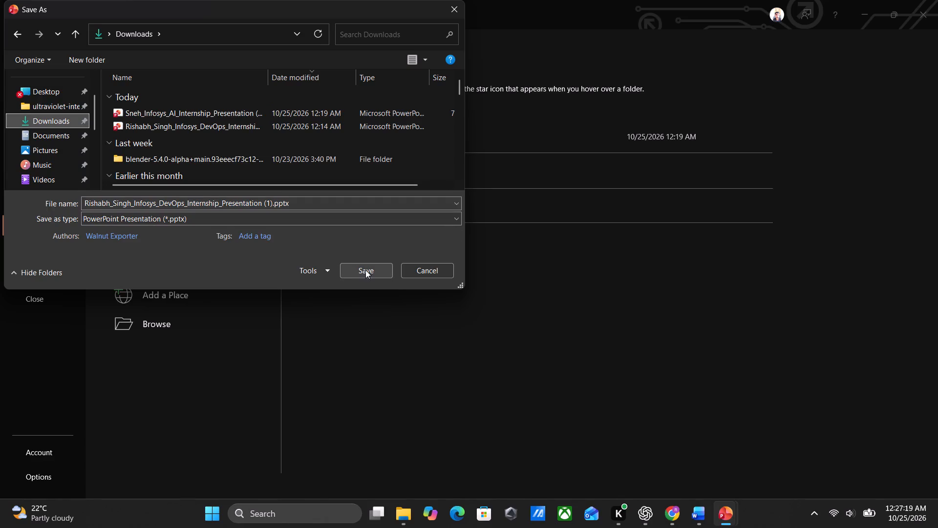
click(365, 270)
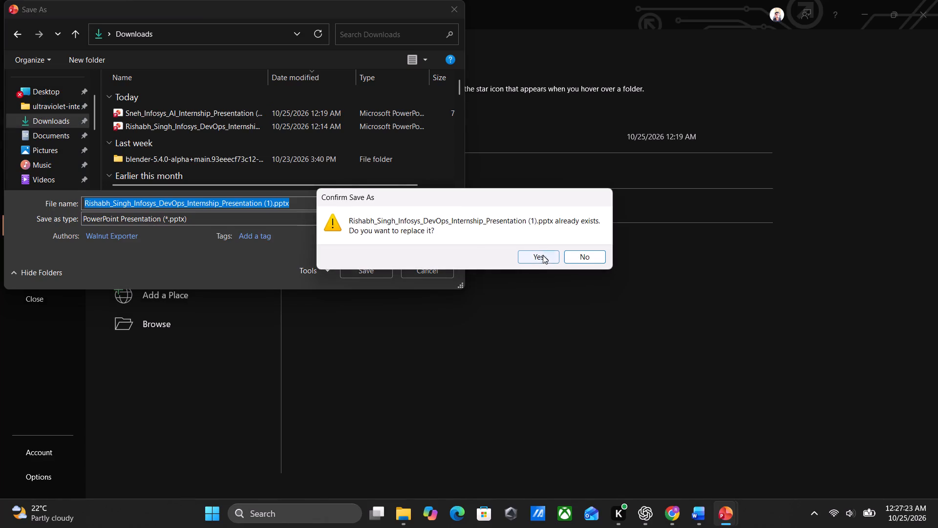
click(541, 257)
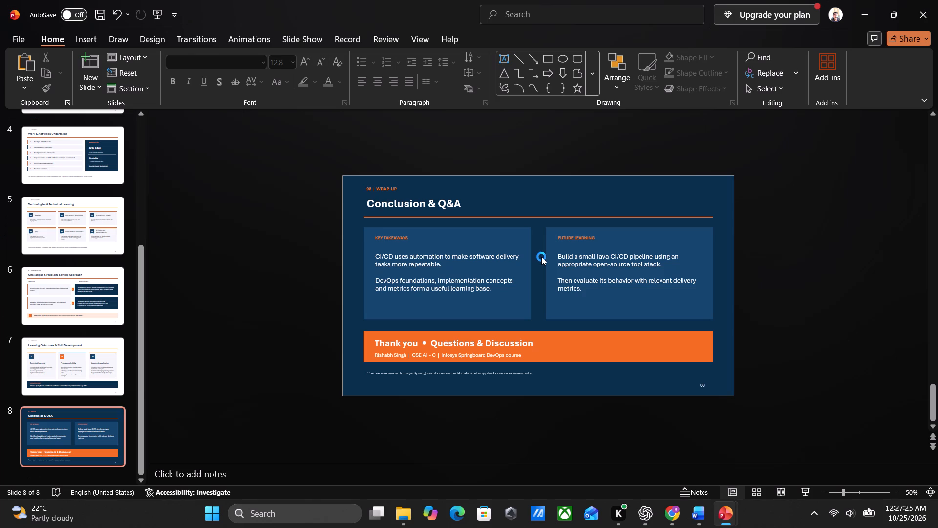
Review the internship files in Downloads in File Explorer, the open Chrome tabs including the report PDF, and the report's Word version.
click(403, 517)
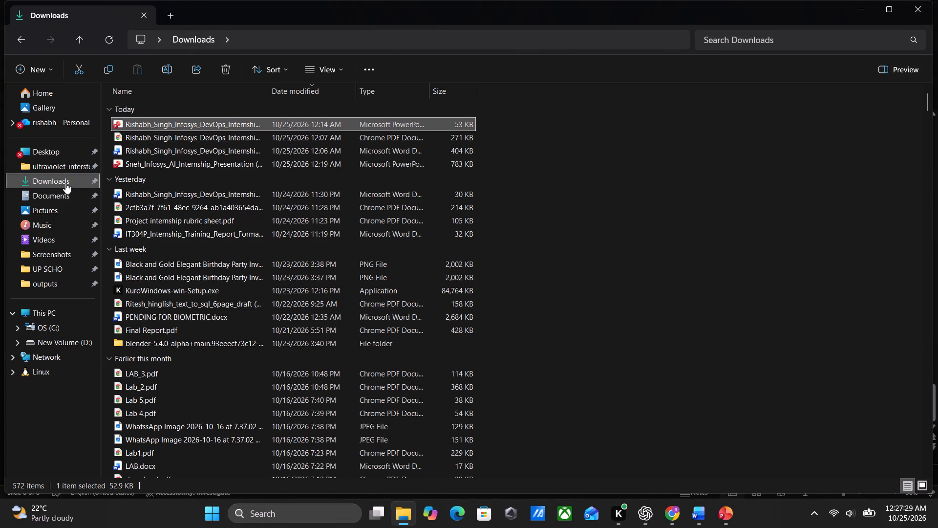
click(65, 183)
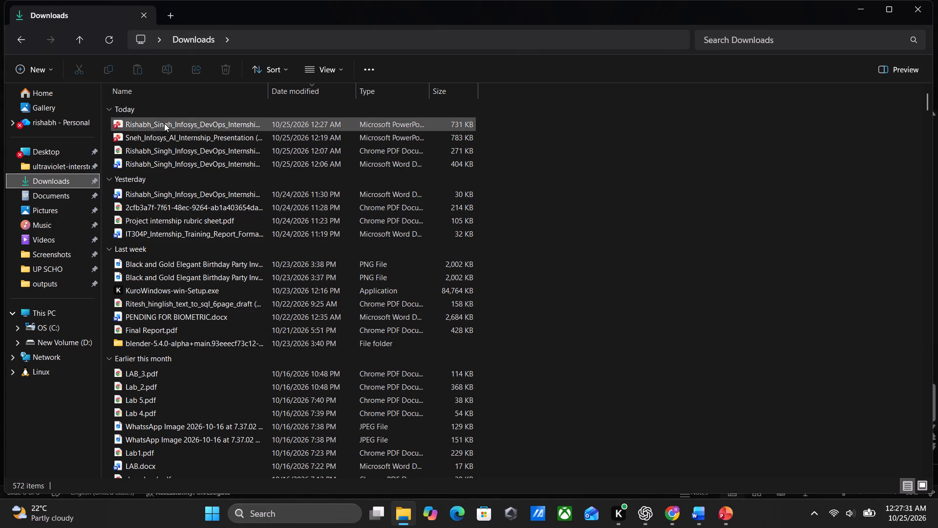
click(170, 135)
click(170, 144)
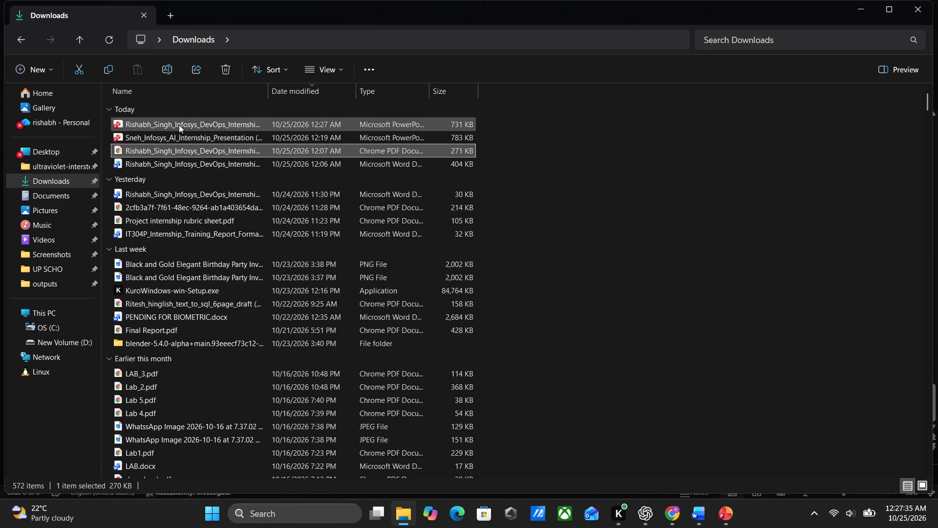
click(670, 512)
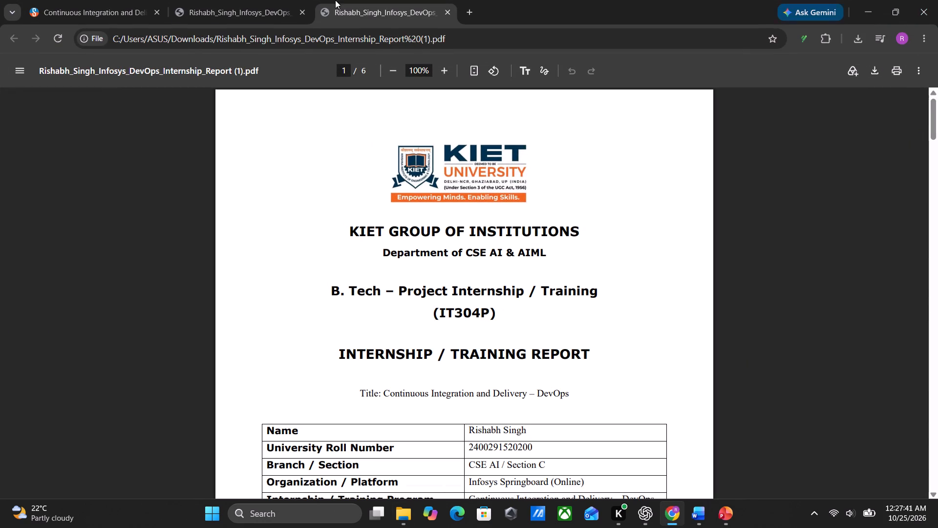
click(264, 0)
click(111, 0)
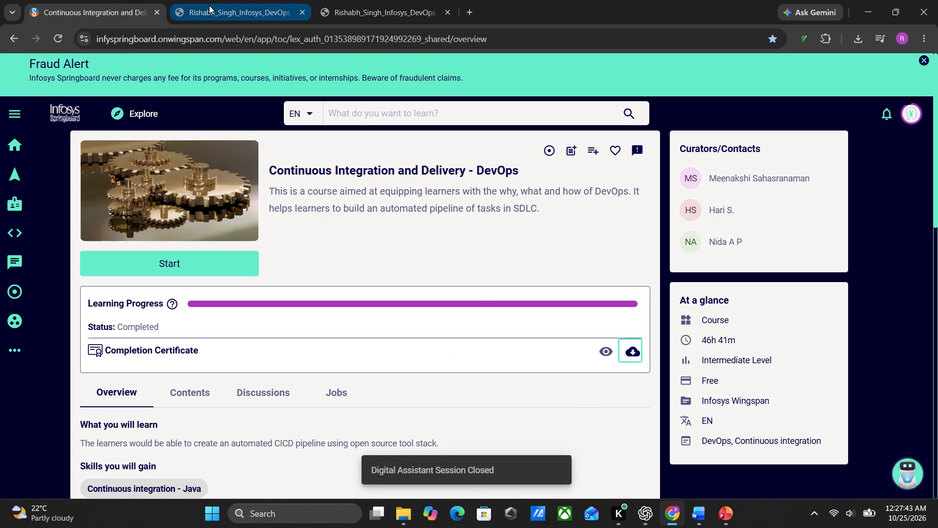
click(209, 5)
click(344, 2)
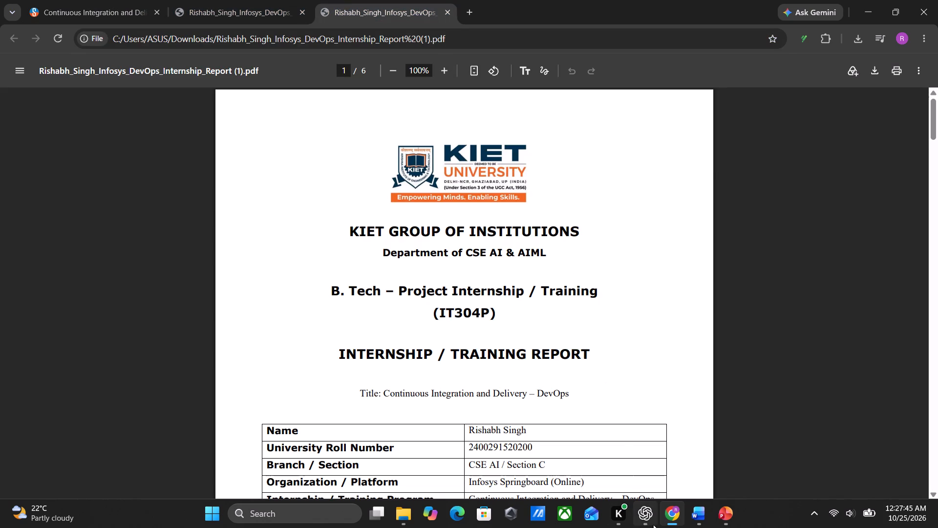
click(691, 517)
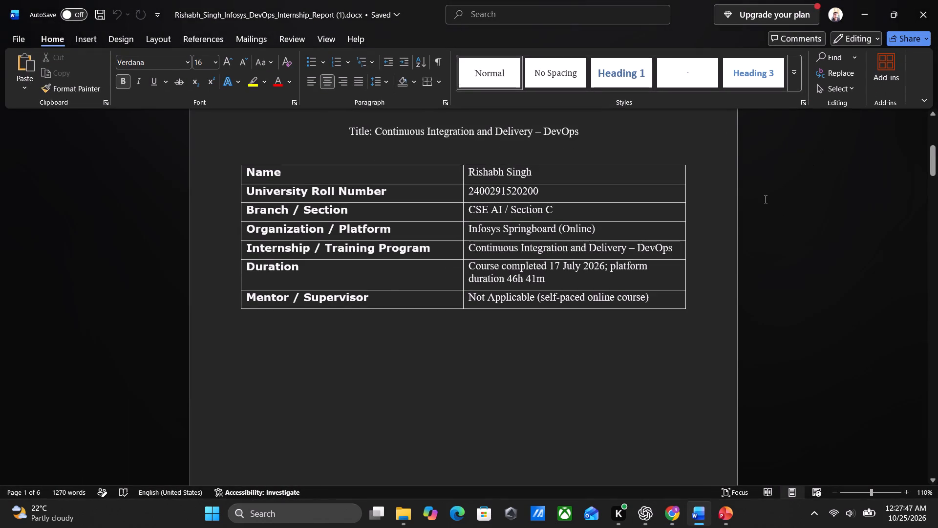
scroll(750, 211, up, 12)
click(734, 512)
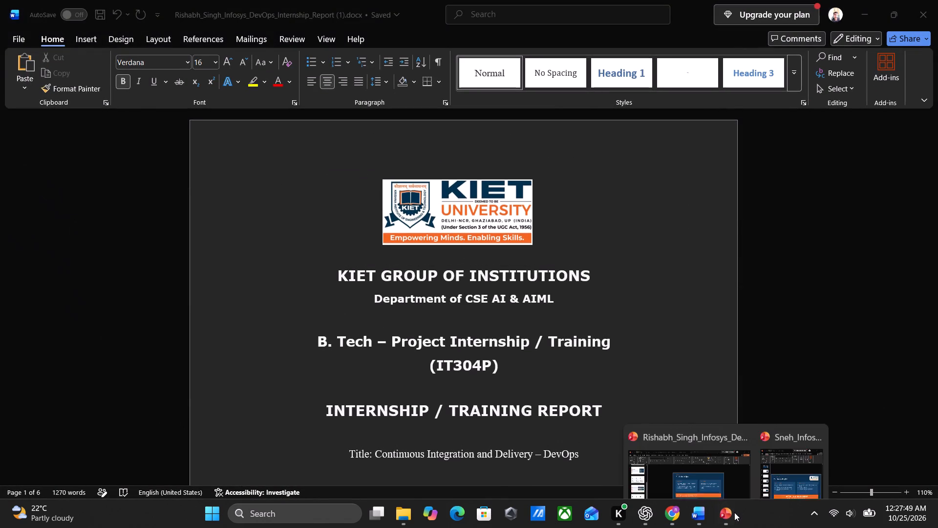
click(748, 406)
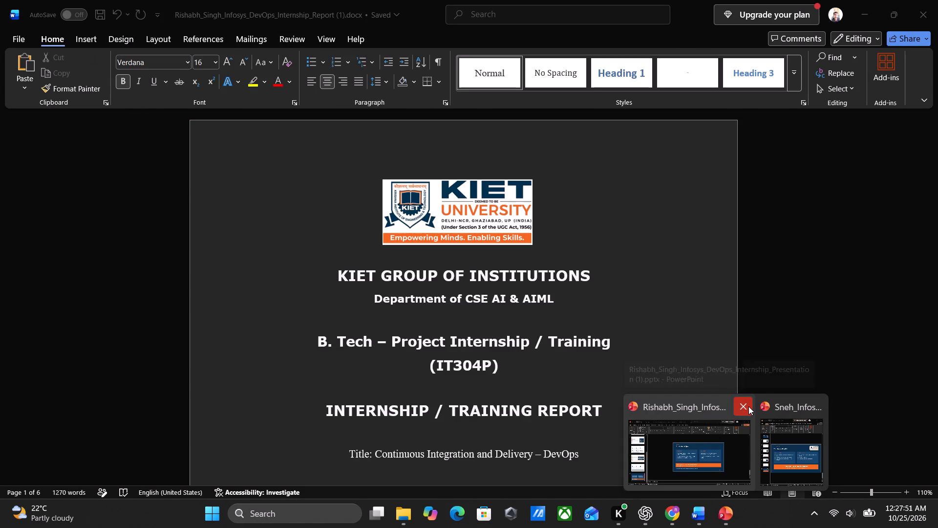
click(751, 402)
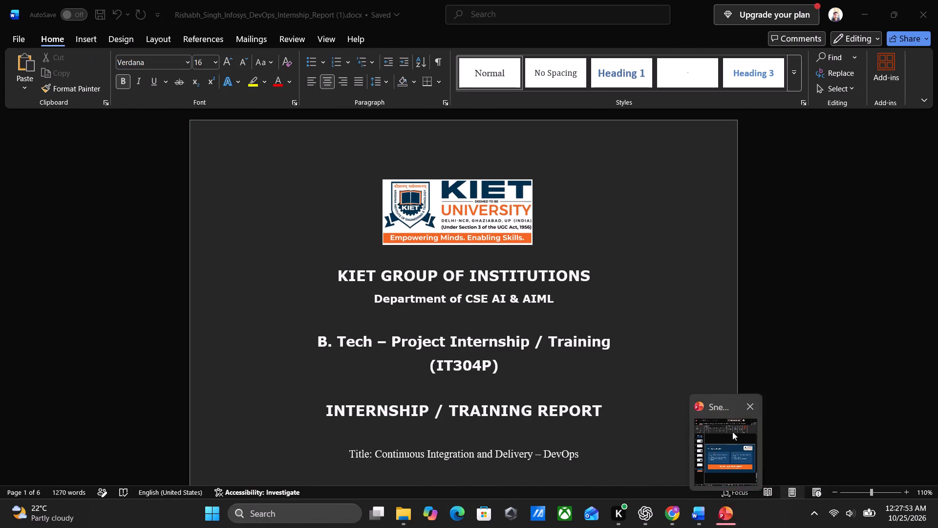
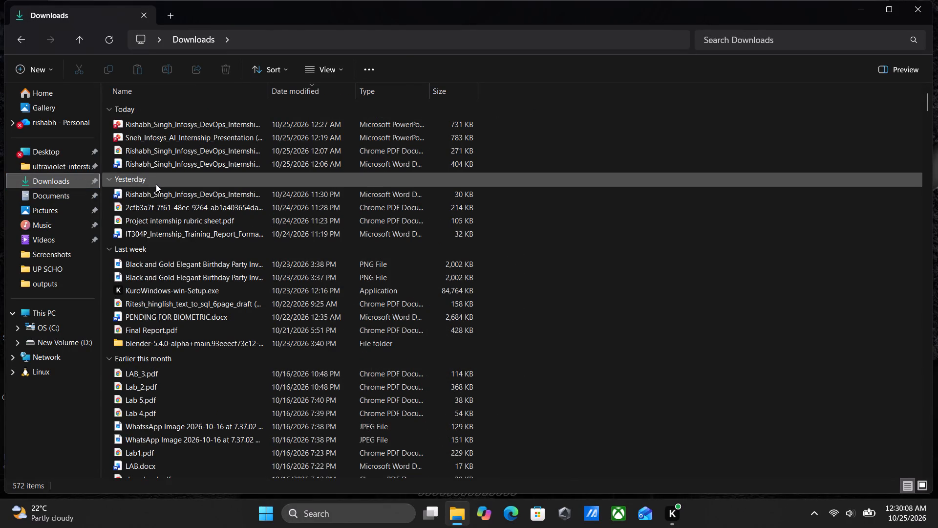
click(166, 229)
key(Delete)
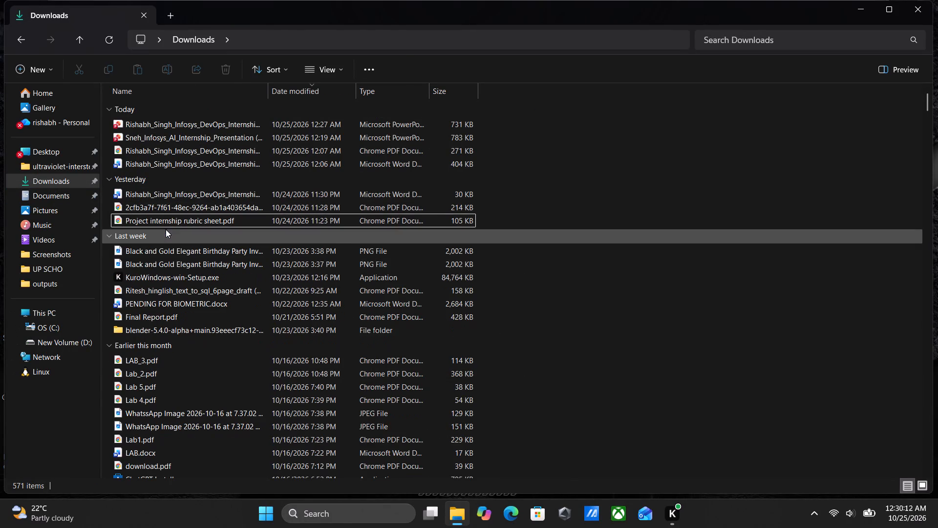
click(175, 214)
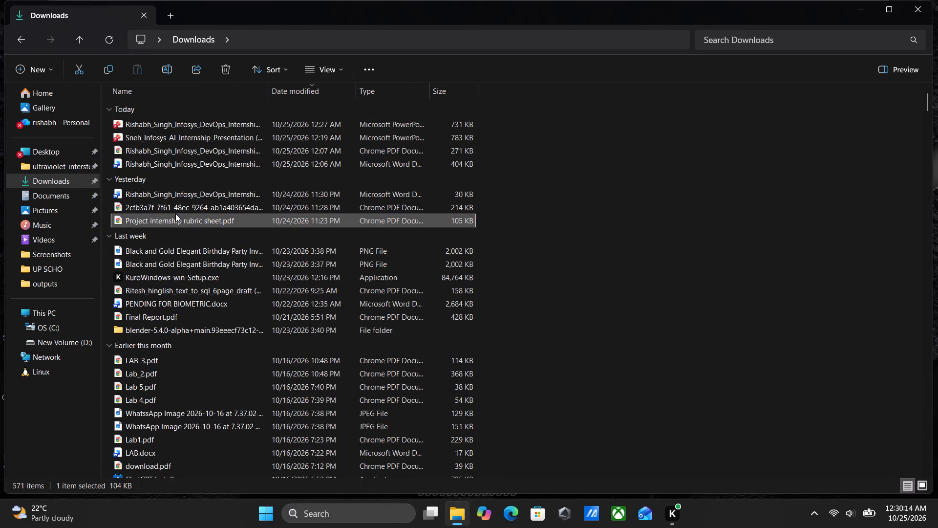
key(Delete)
Check yesterday's older DevOps internship report in Word, close it, and delete that file from Downloads.
click(176, 210)
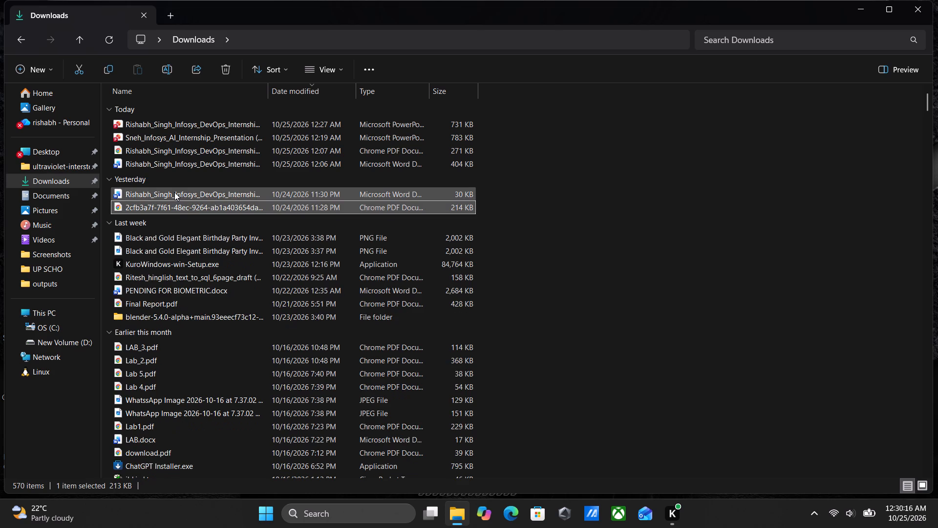
click(174, 192)
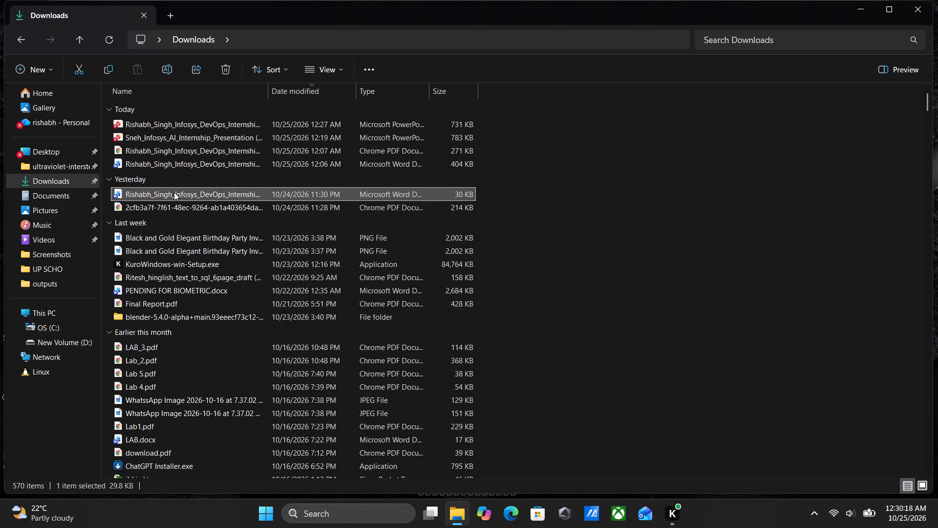
double_click(174, 192)
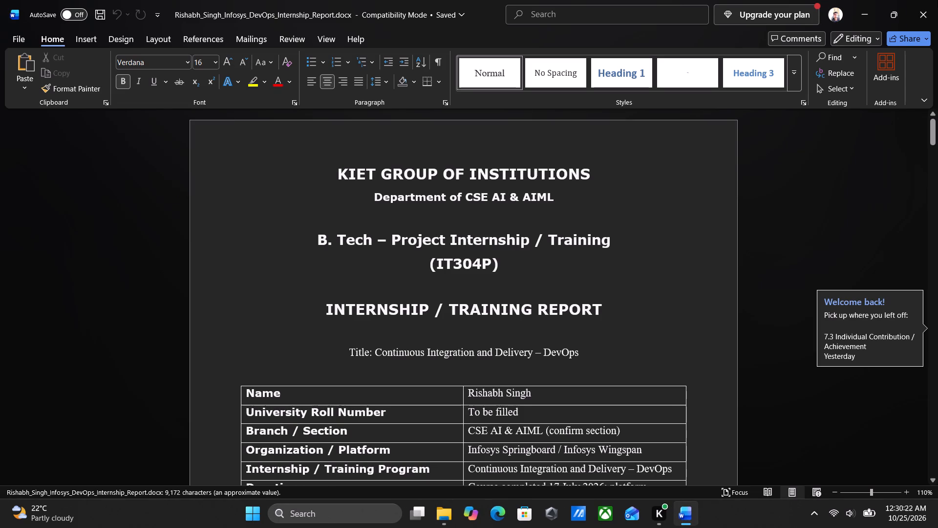
click(937, 0)
click(277, 197)
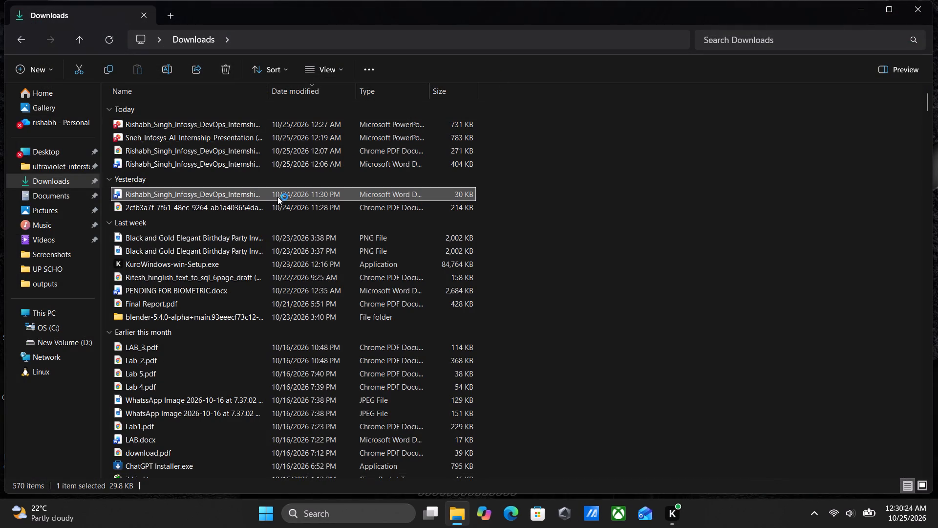
key(Delete)
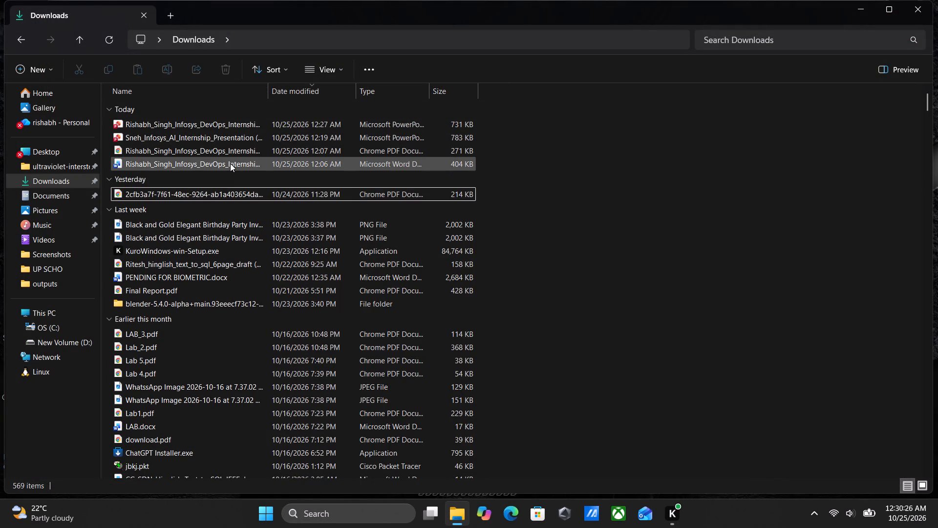
Delete the reference Infosys AI internship presentation from the Downloads folder.
click(230, 163)
click(221, 154)
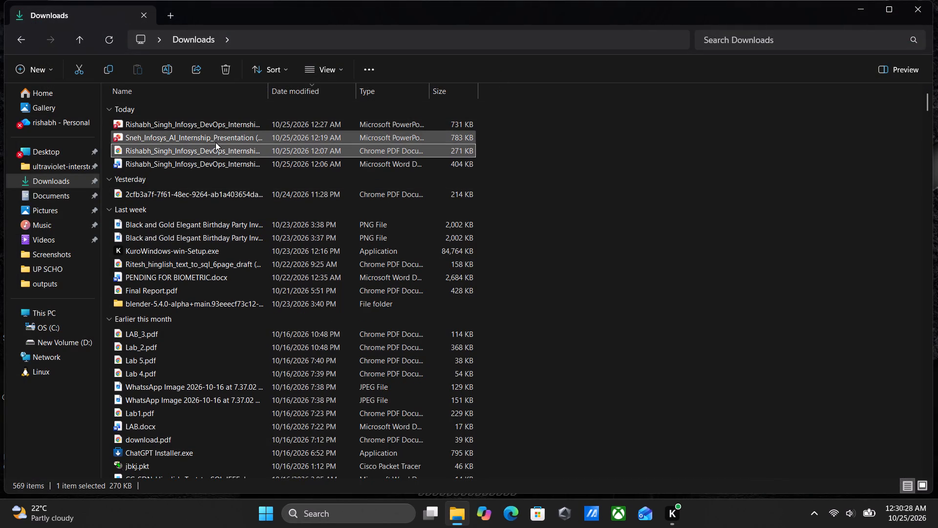
click(215, 142)
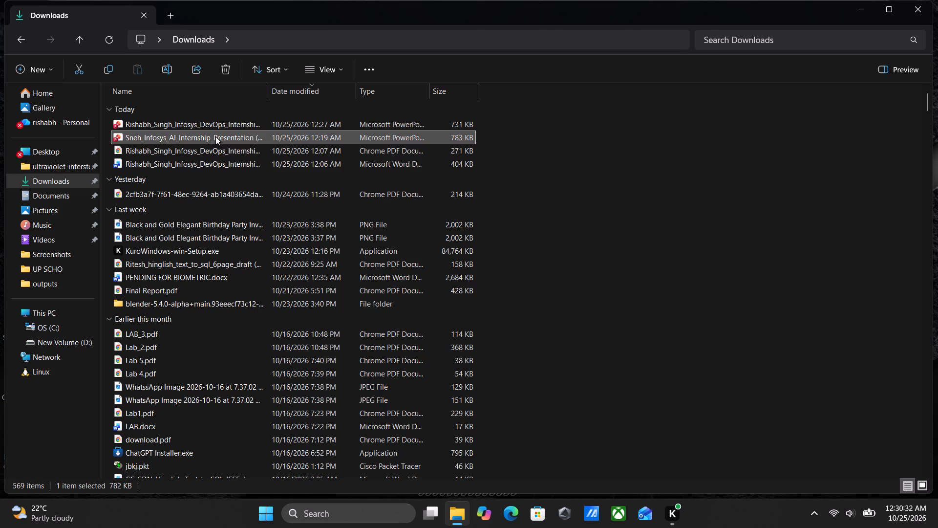
key(Delete)
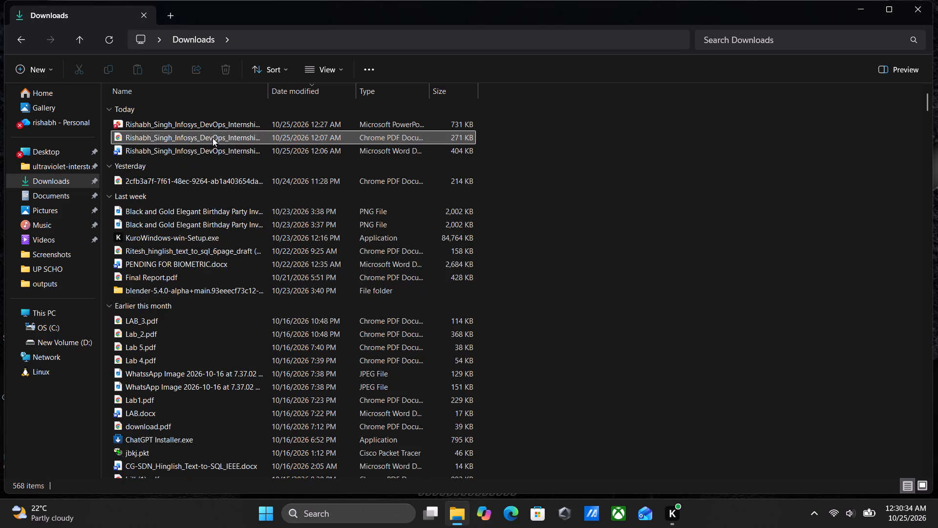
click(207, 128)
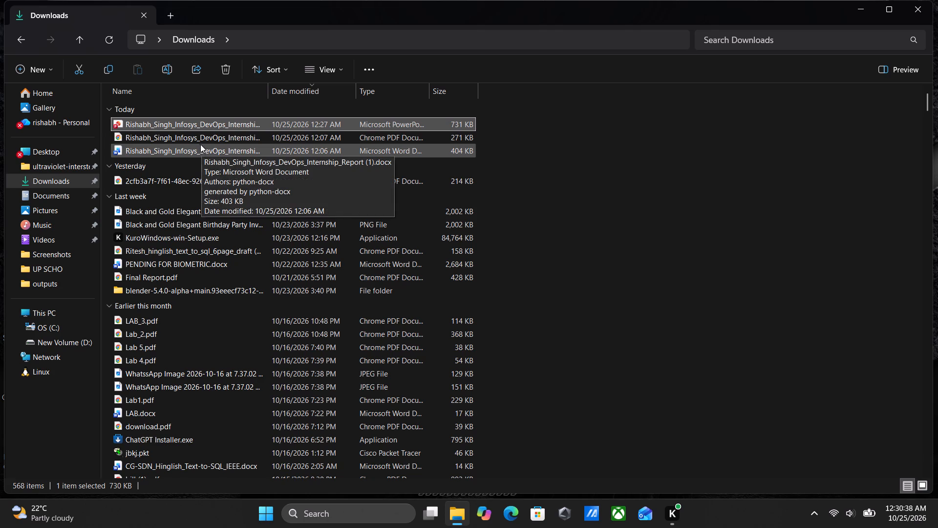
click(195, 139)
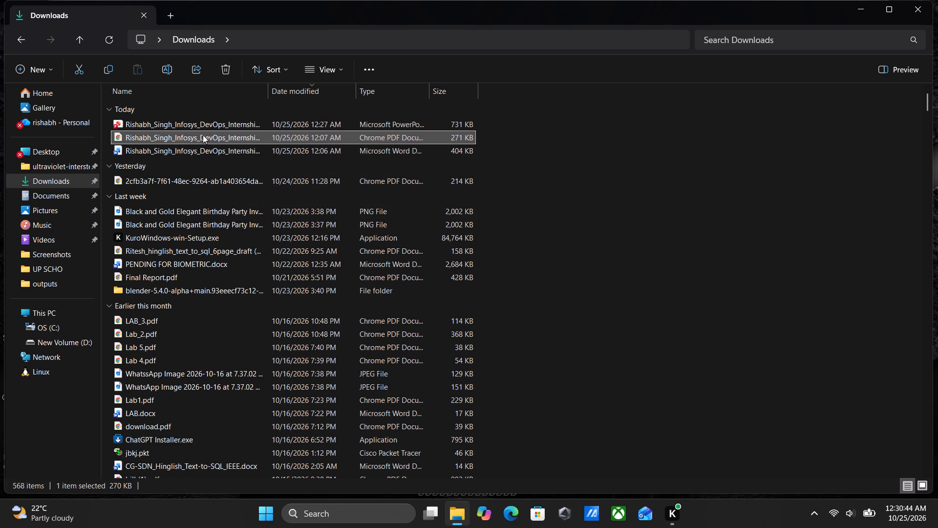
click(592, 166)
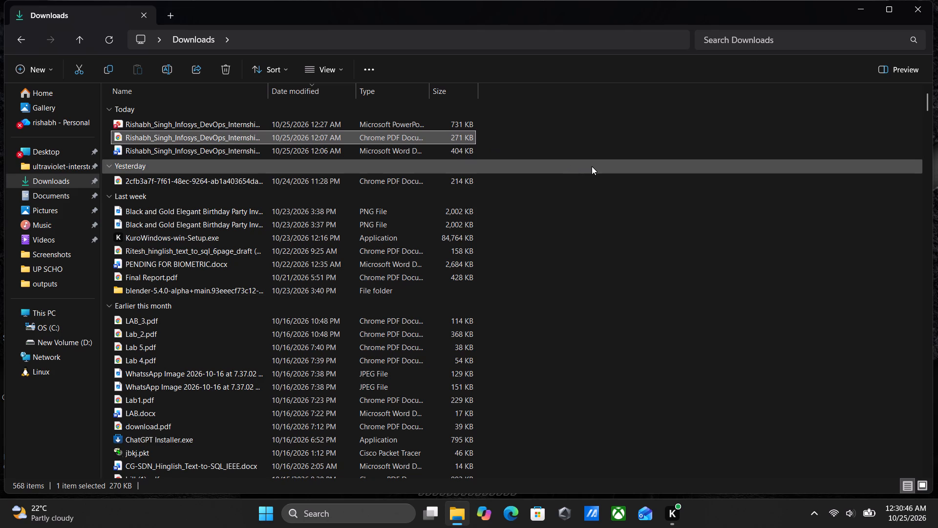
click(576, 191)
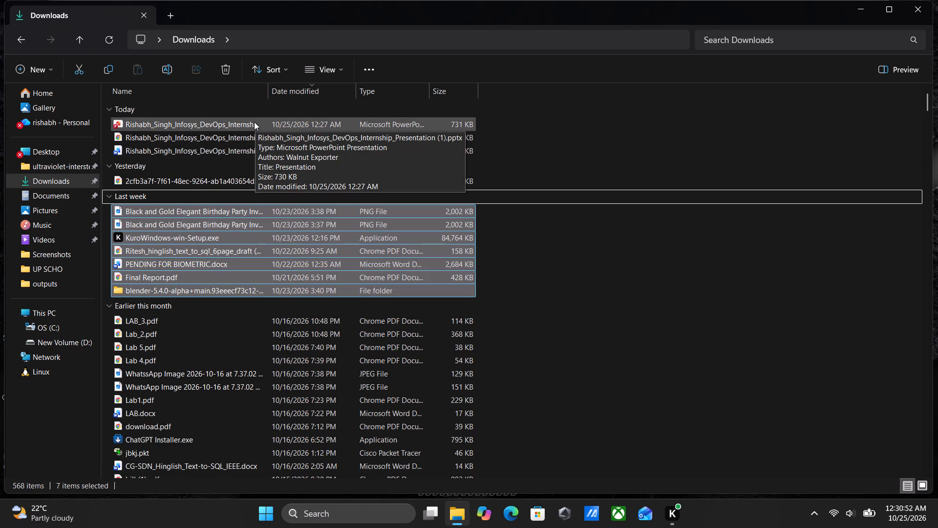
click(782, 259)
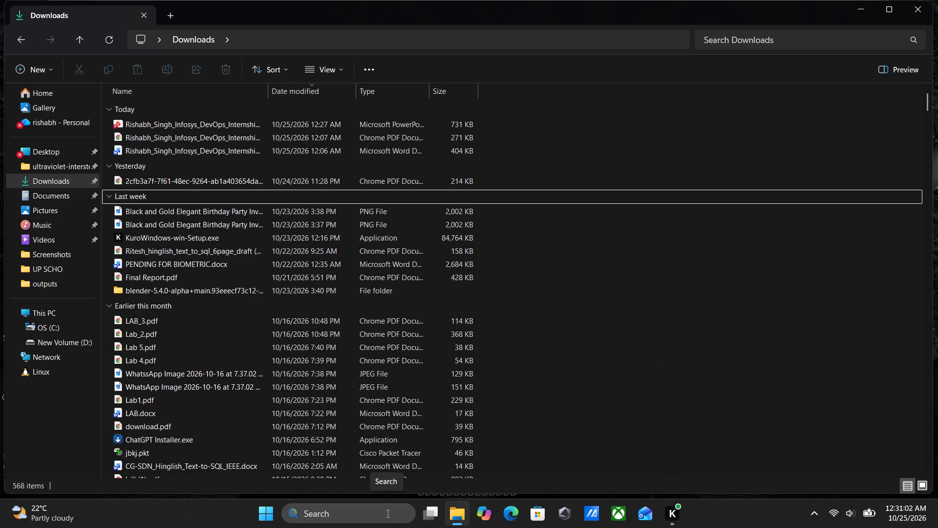
Switch to Google Chrome with the personal profile and open the iLovePDF site from an "i love pdf" search.
click(310, 505)
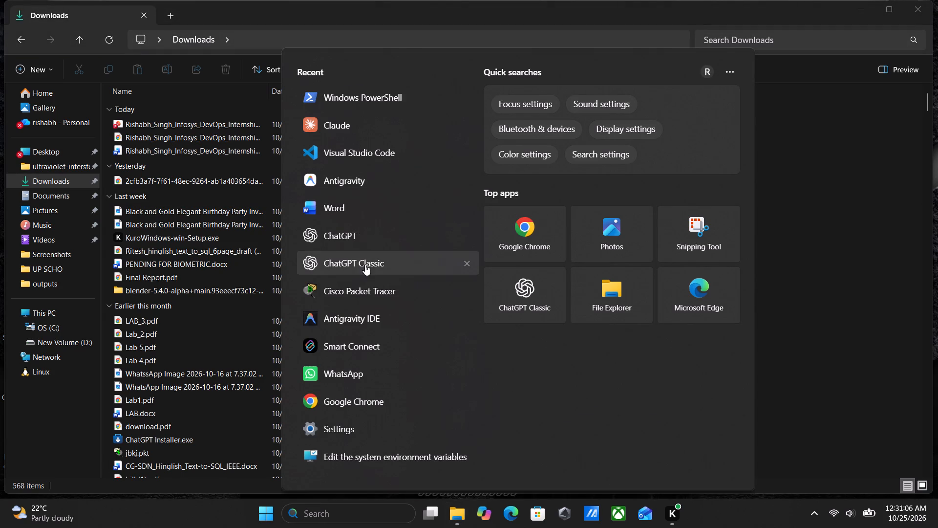
click(491, 249)
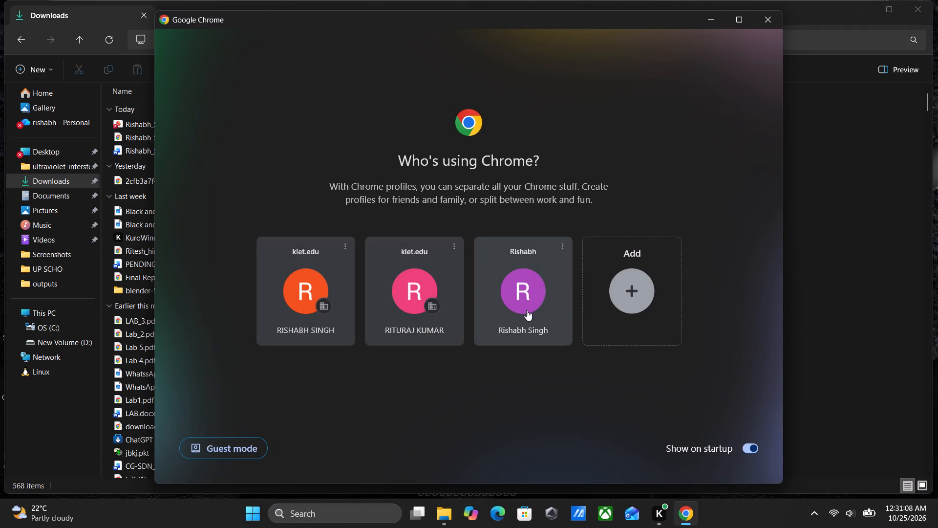
click(527, 310)
drag(399, 256, 357, 277)
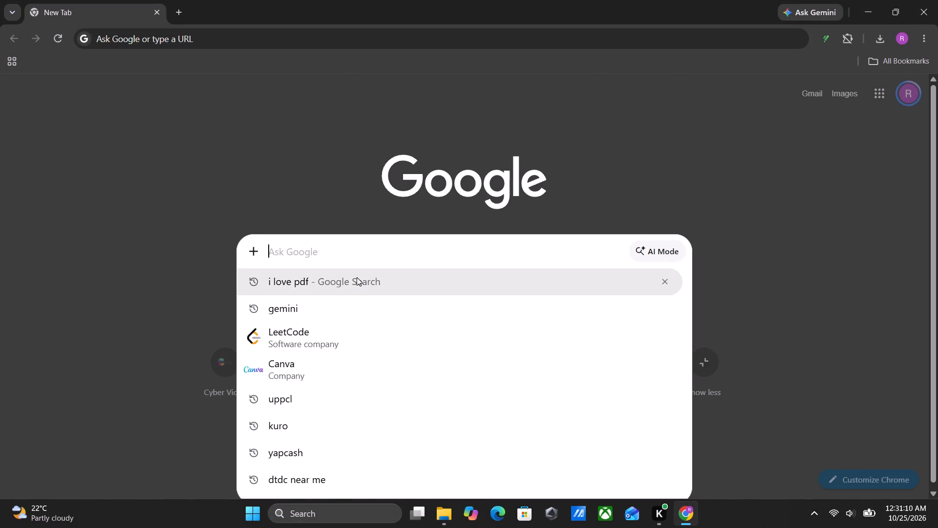
click(357, 277)
click(268, 194)
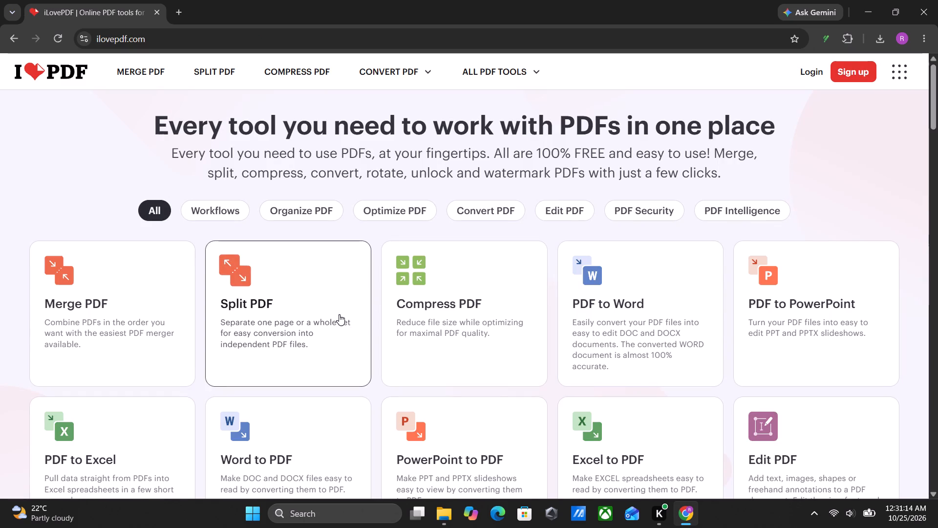
scroll(791, 338, down, 1)
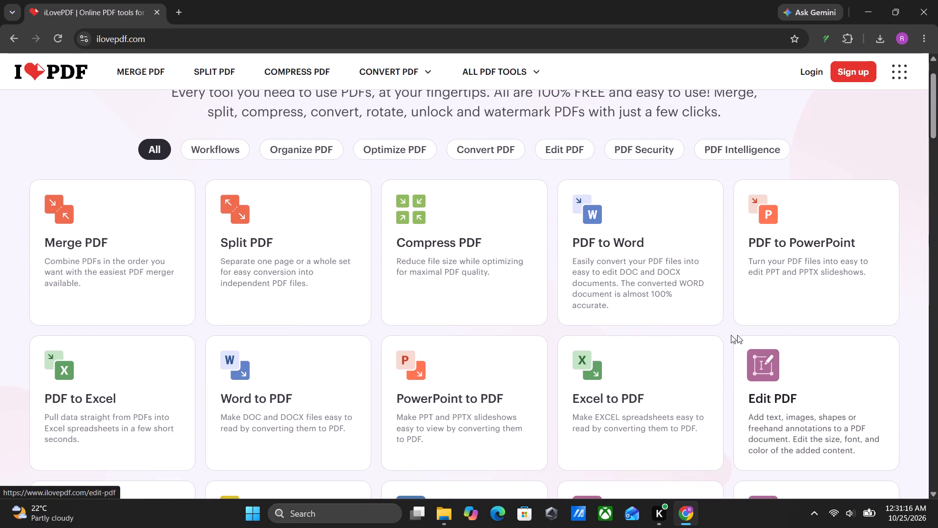
click(455, 378)
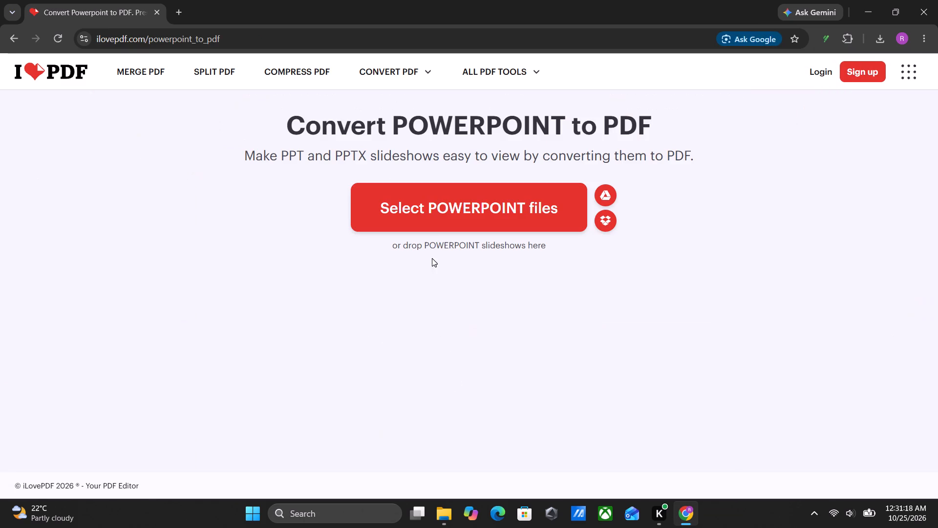
click(430, 202)
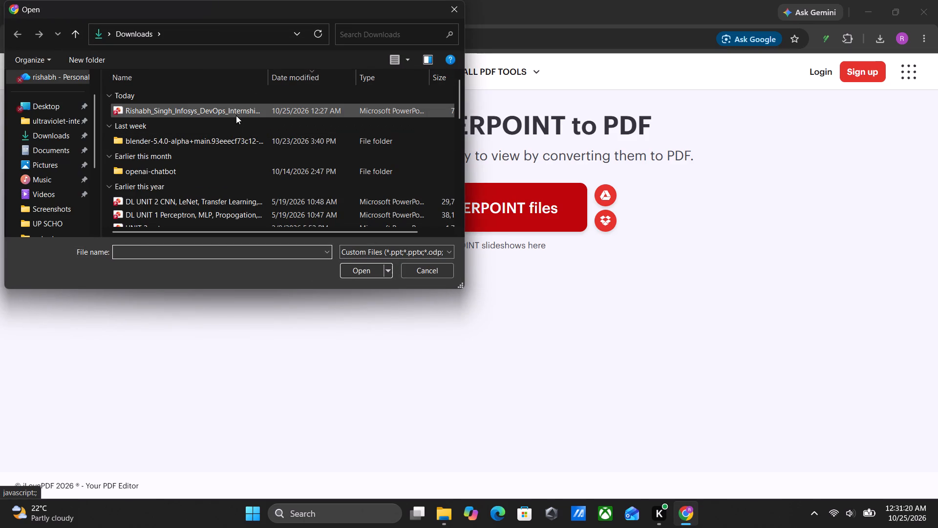
click(234, 112)
click(367, 266)
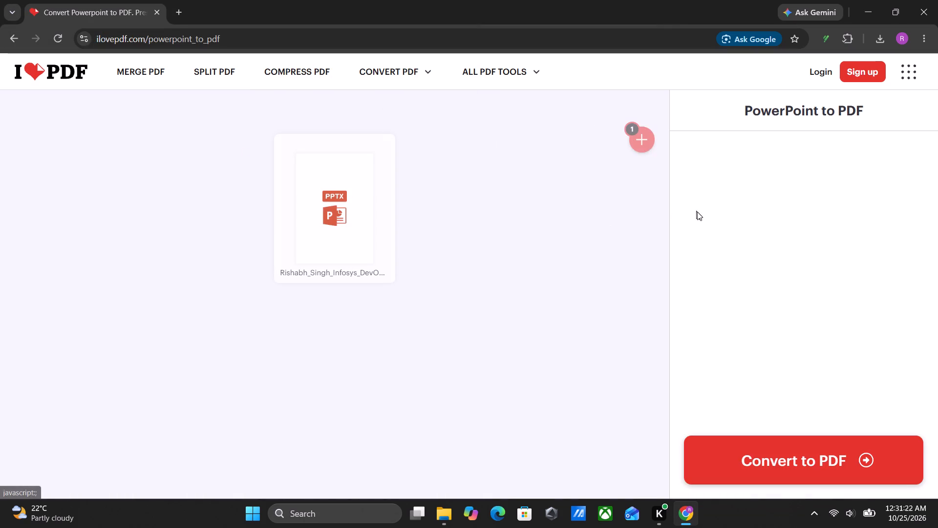
click(810, 485)
click(810, 473)
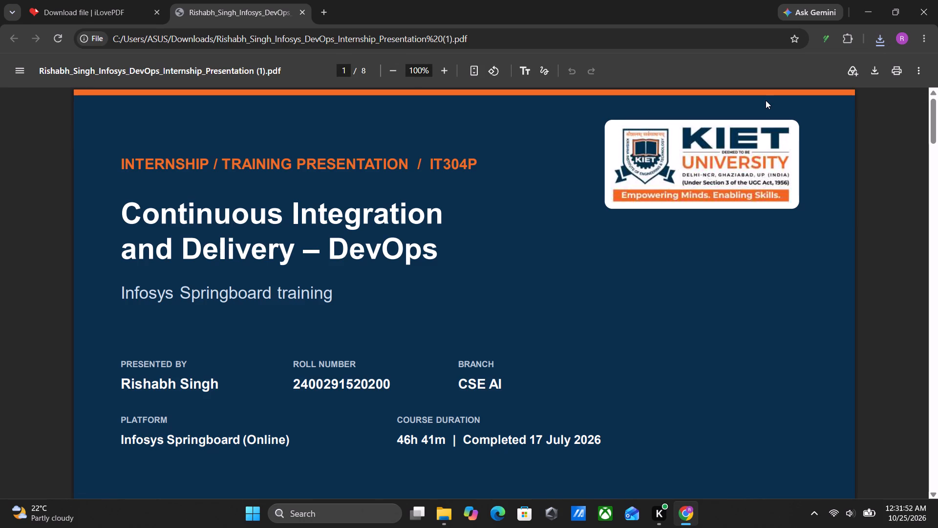
scroll(721, 222, up, 2)
scroll(721, 222, down, 1)
scroll(721, 222, up, 1)
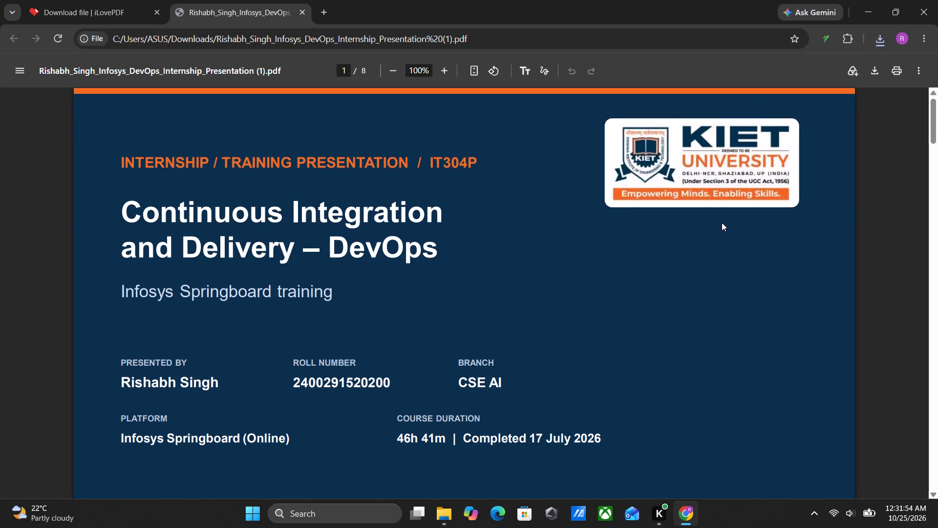
scroll(722, 222, up, 1)
scroll(720, 250, down, 5)
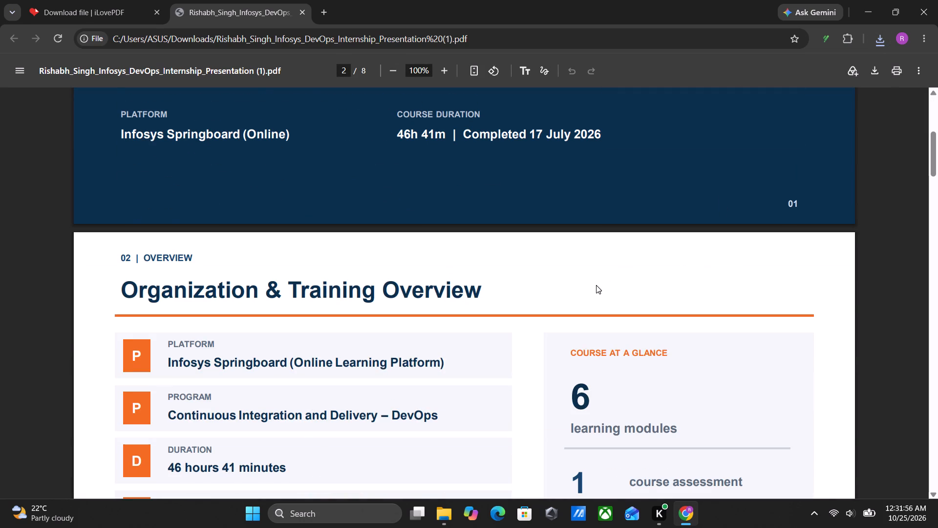
scroll(596, 285, up, 3)
scroll(596, 285, down, 1)
scroll(596, 285, up, 3)
scroll(569, 300, down, 7)
scroll(569, 300, up, 8)
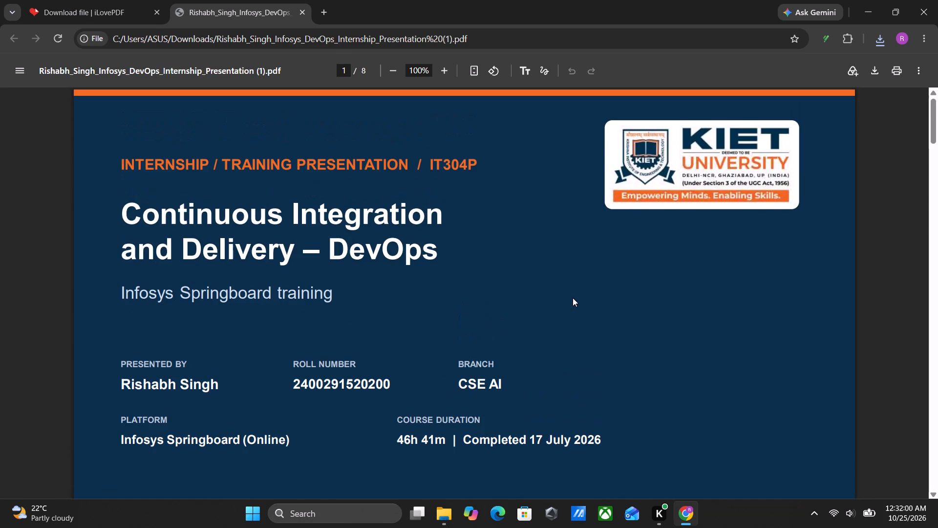
scroll(573, 298, up, 4)
scroll(516, 355, up, 5)
scroll(626, 456, up, 5)
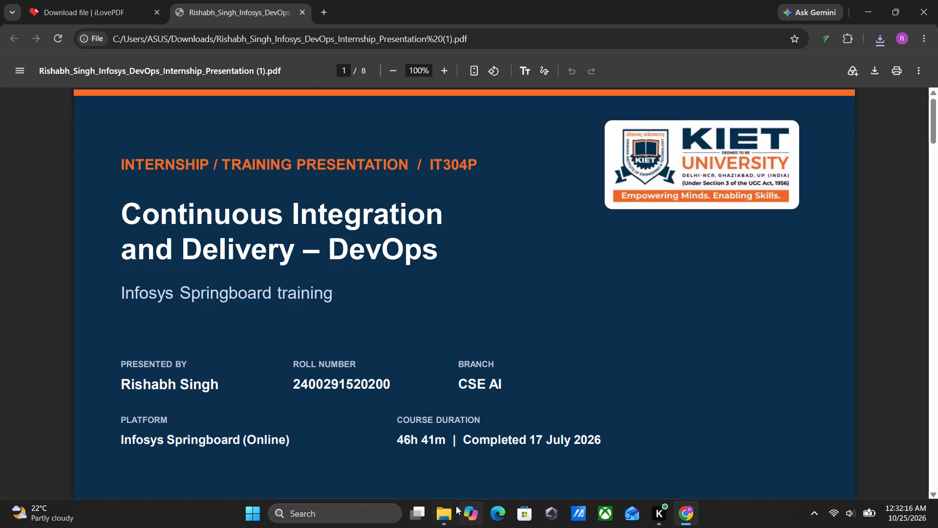
Open the DevOps internship presentation (1).pptx in PowerPoint from the Downloads folder.
click(449, 512)
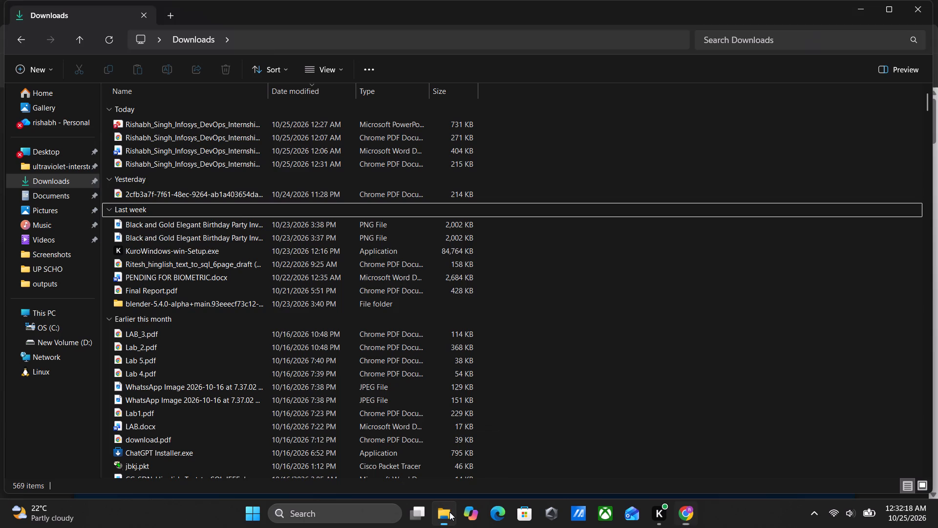
double_click(227, 123)
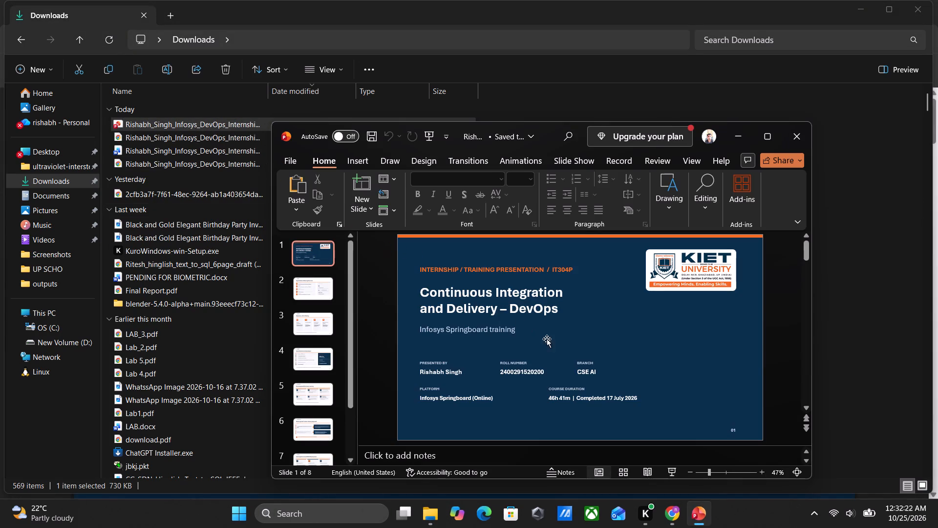
Extend the branch entry on the title slide so it reads "CSE AI - C".
click(597, 373)
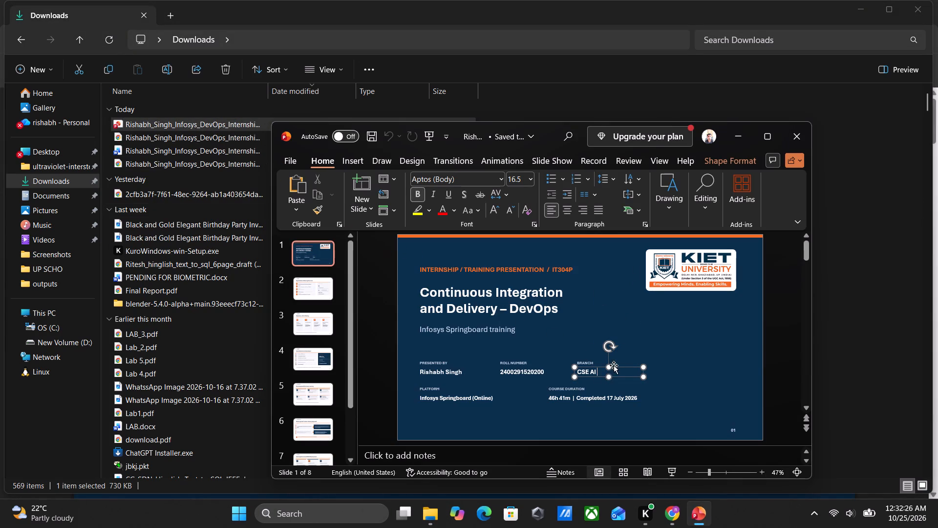
text(-c)
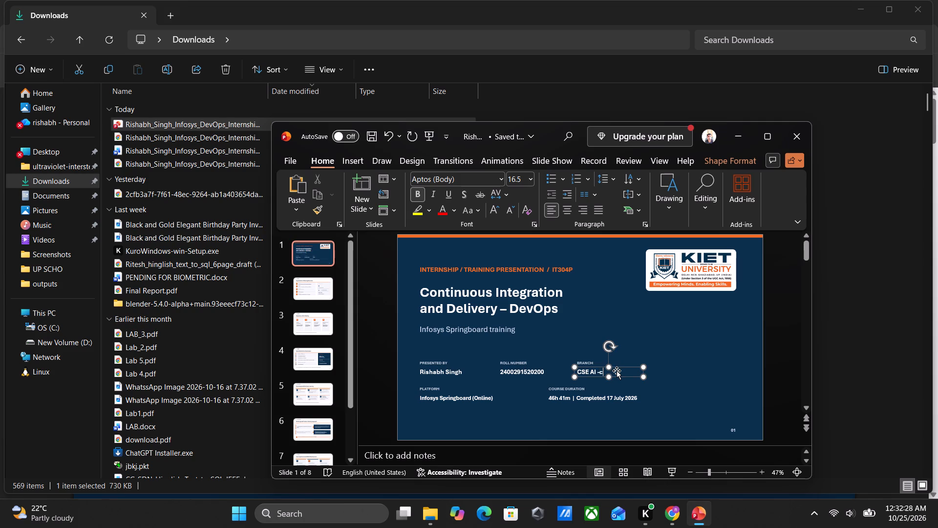
key(BackSpace)
key(space)
key(shift+c)
Save the presentation to Downloads under its existing name, replacing the old .pptx file, and close it.
click(278, 157)
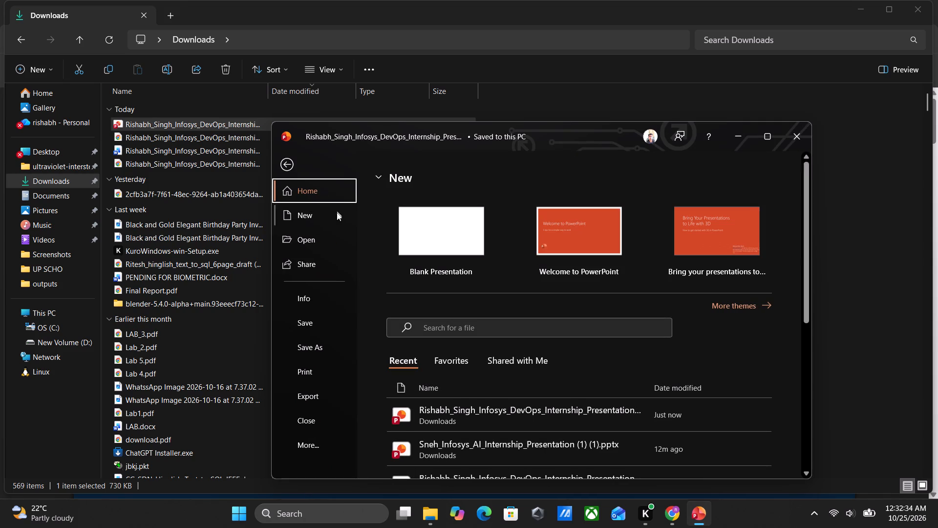
click(314, 350)
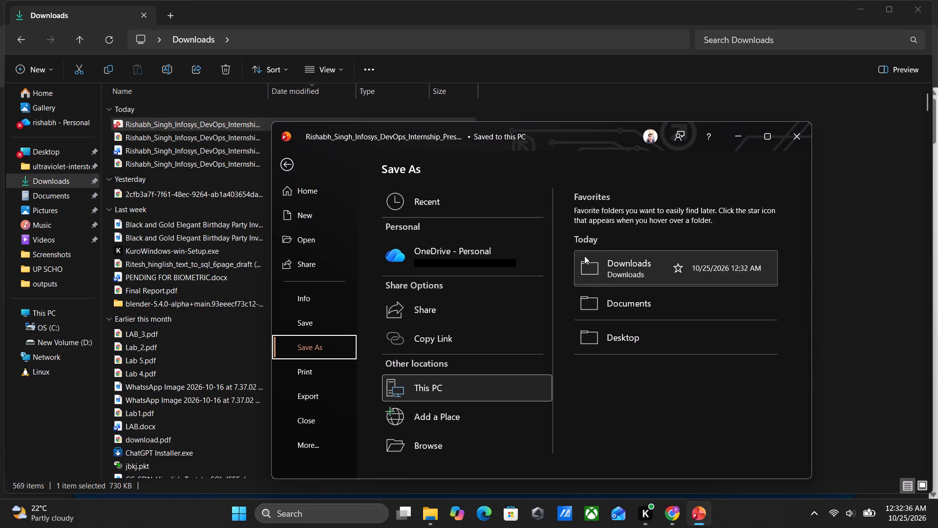
click(634, 268)
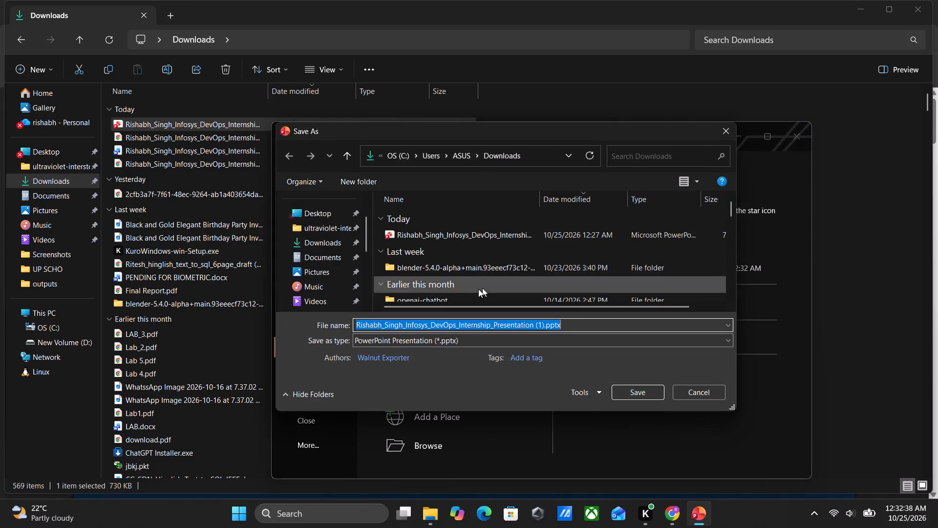
click(295, 242)
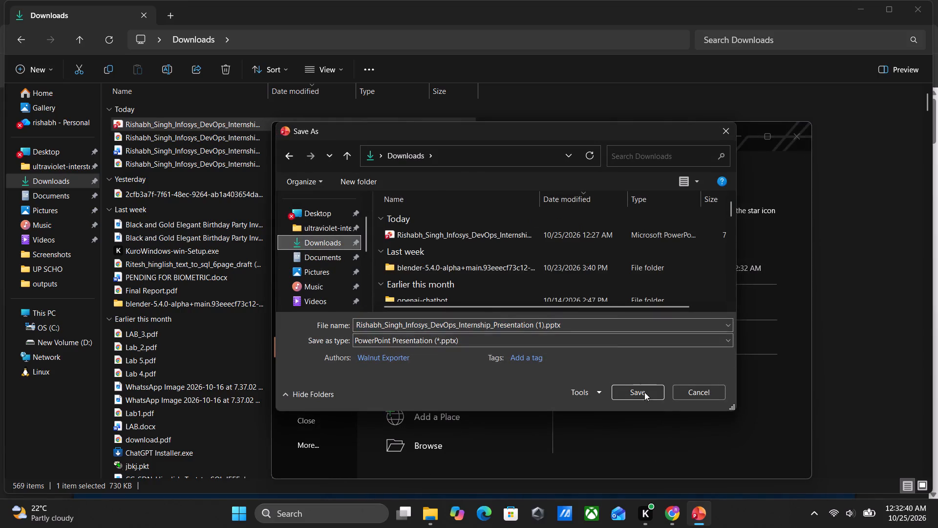
click(641, 396)
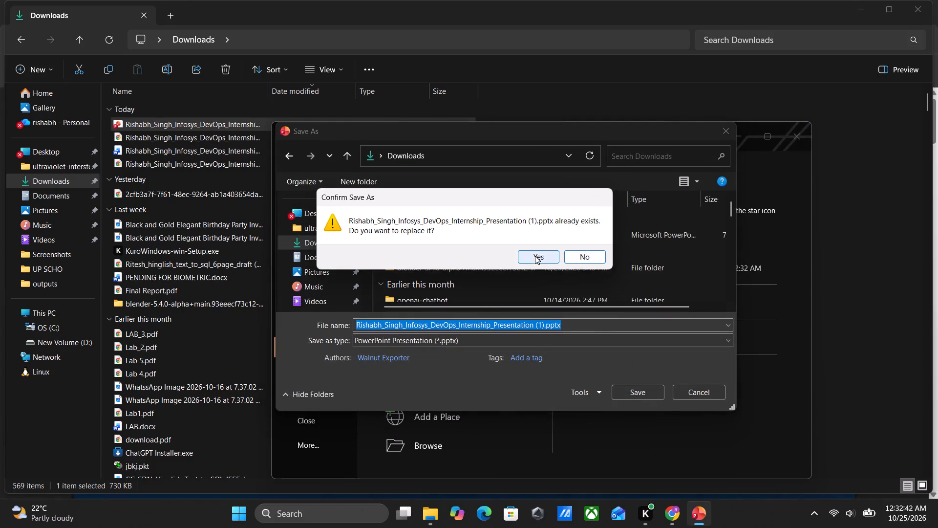
click(535, 256)
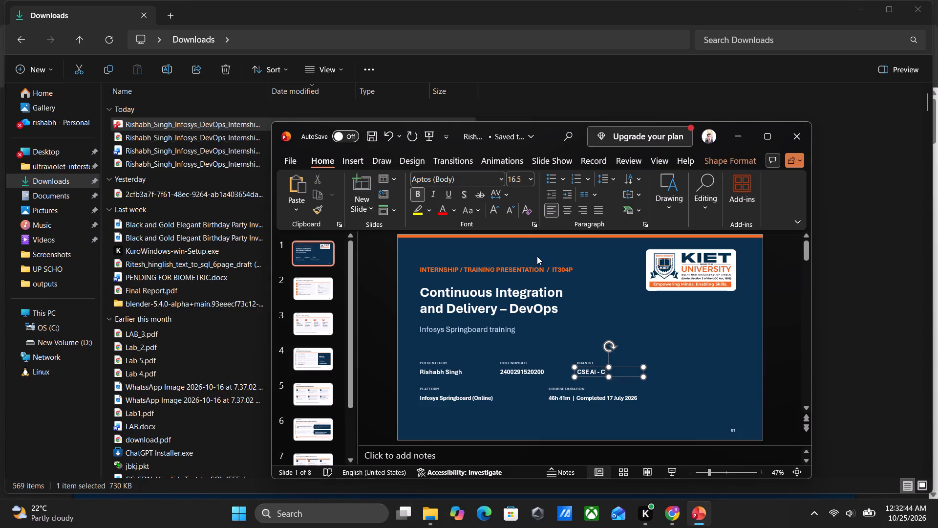
click(798, 139)
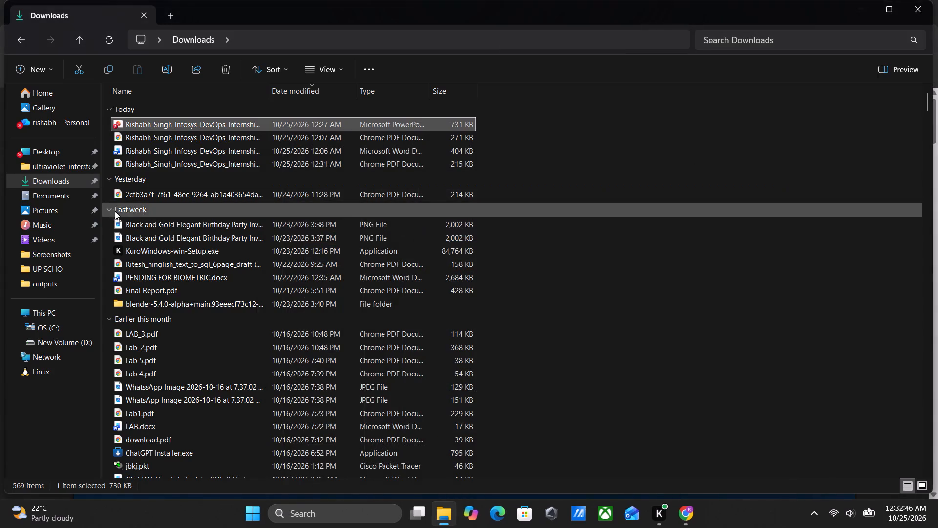
Reopen the saved presentation from Downloads to check the branch on its title slide, and close it.
click(77, 179)
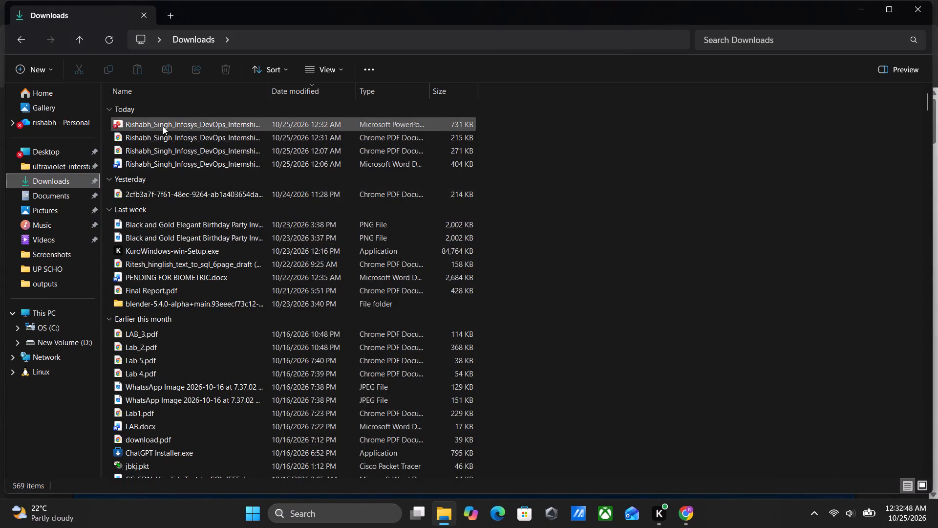
double_click(163, 126)
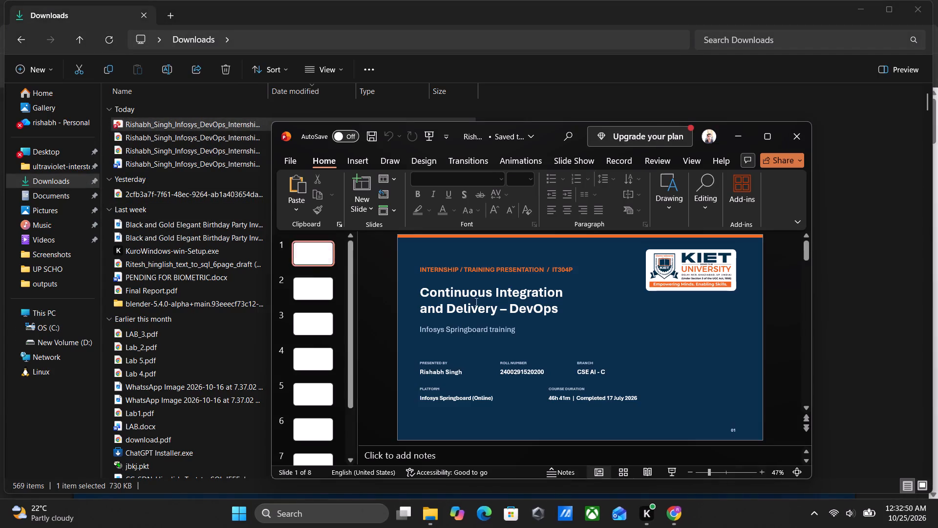
click(793, 128)
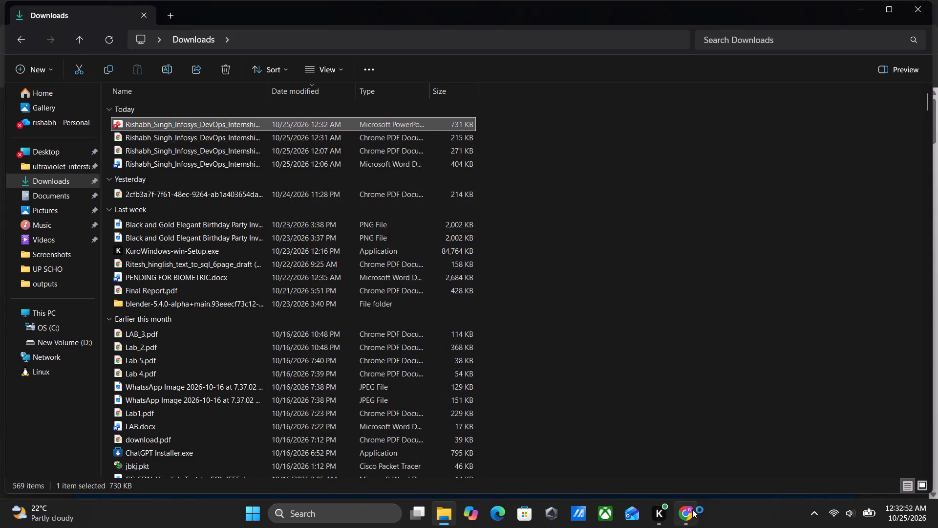
Check the old DevOps internship presentation (1).pdf, close its open browser tabs, and delete that PDF from Downloads.
click(692, 510)
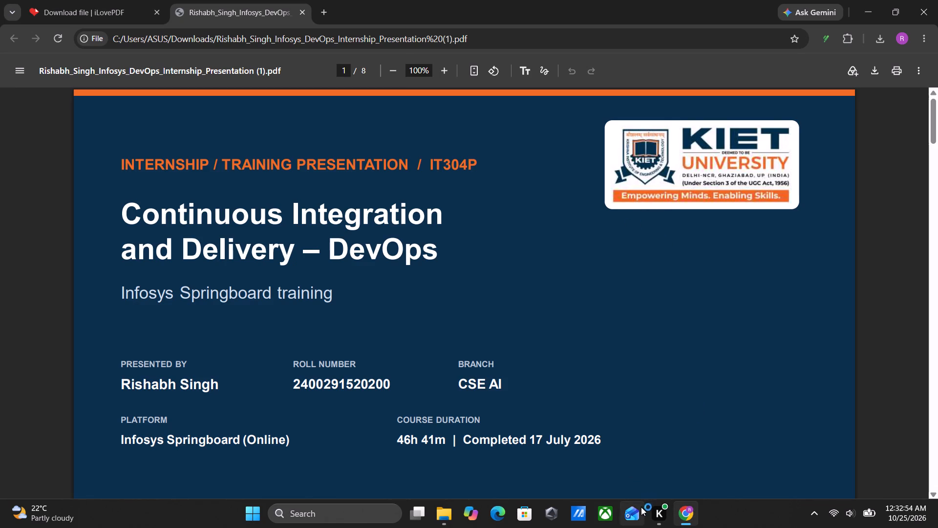
click(444, 524)
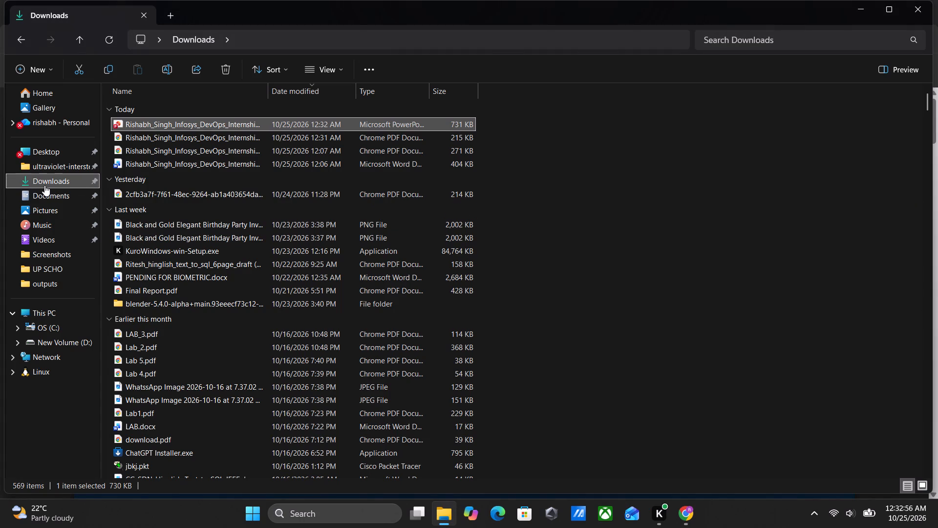
click(44, 186)
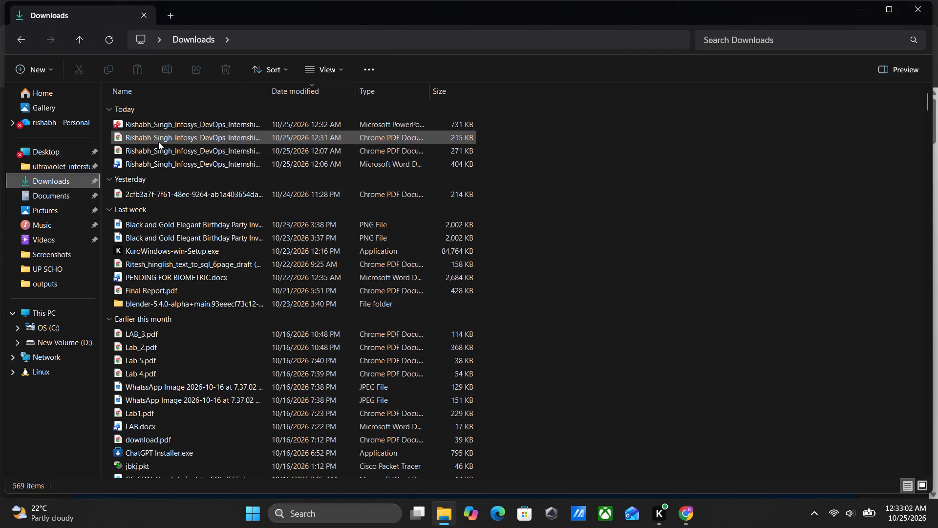
click(185, 136)
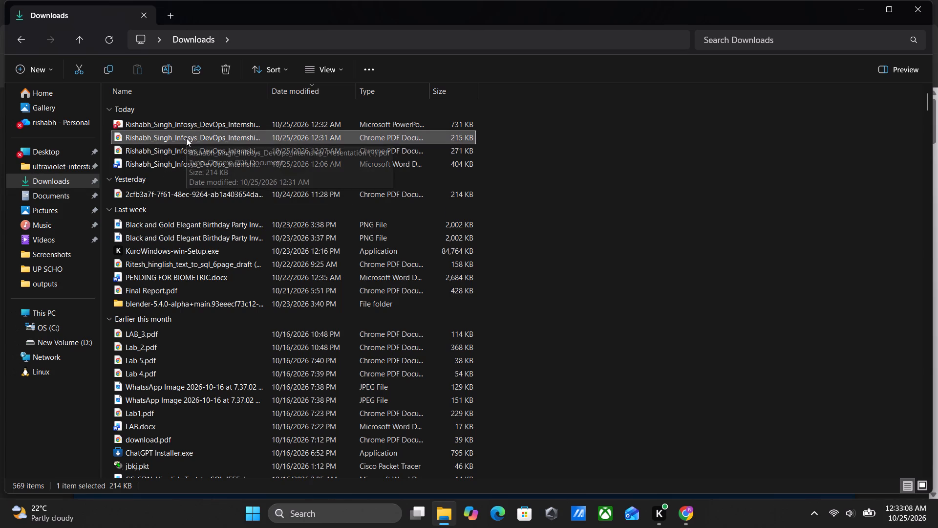
double_click(186, 138)
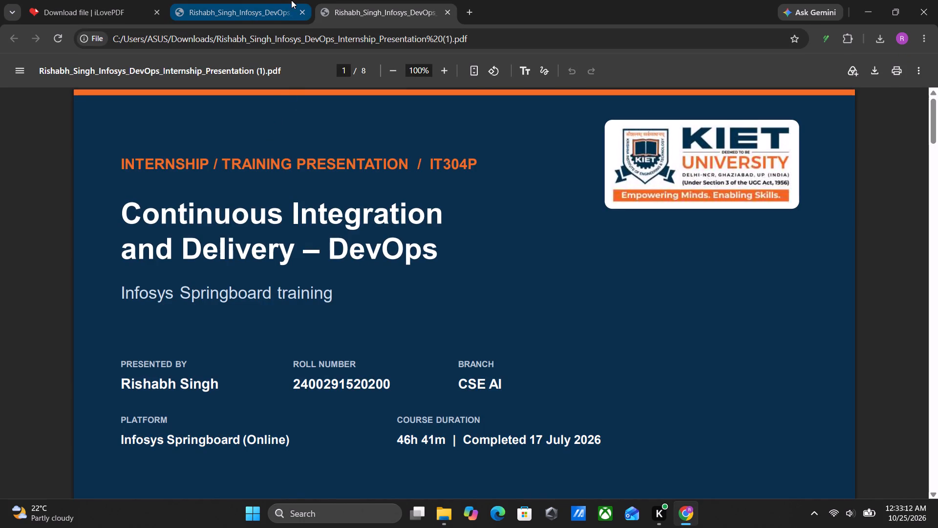
click(305, 12)
click(305, 12)
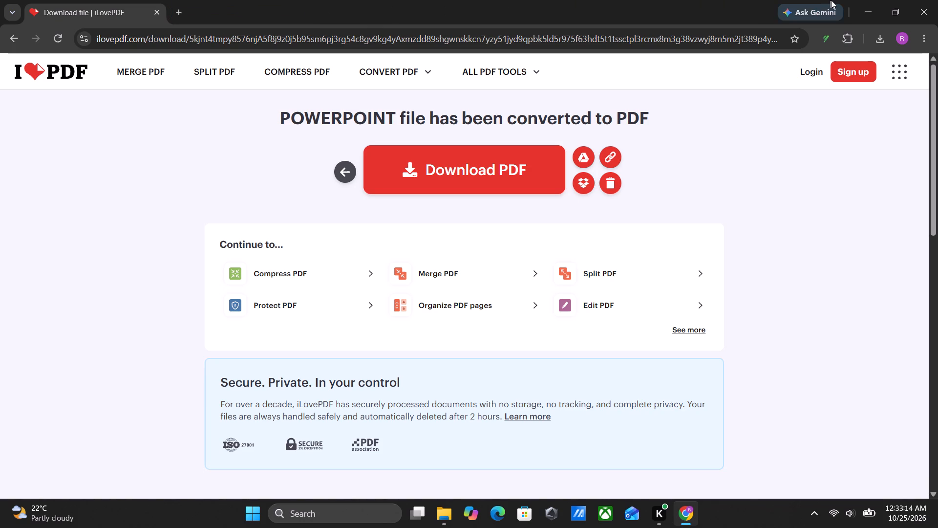
click(868, 0)
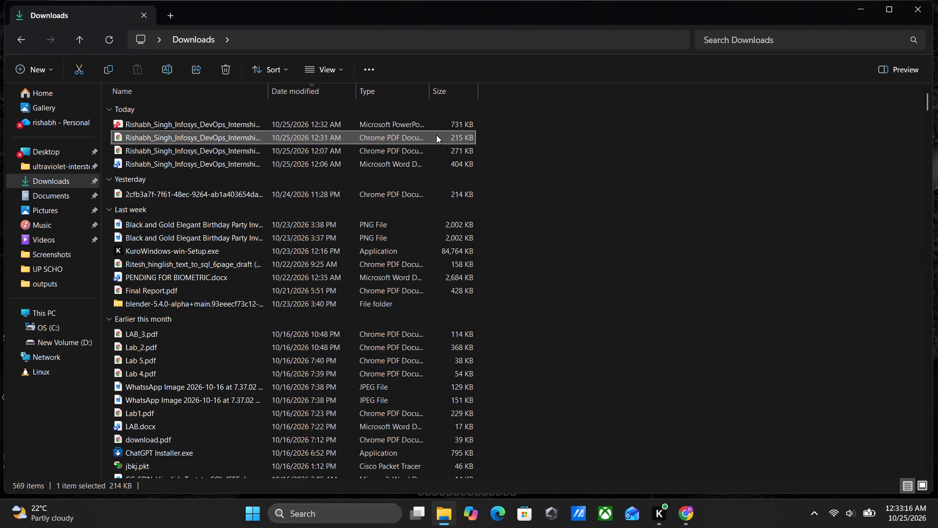
key(Delete)
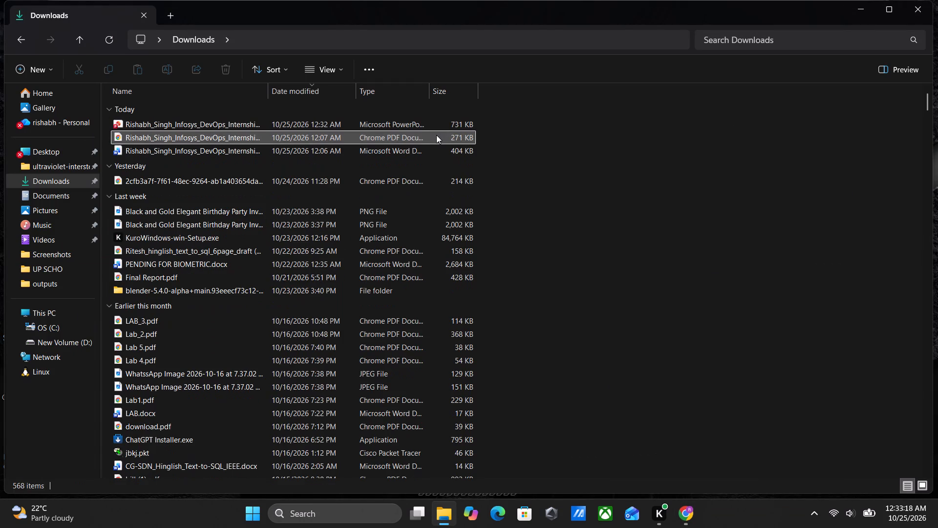
click(241, 144)
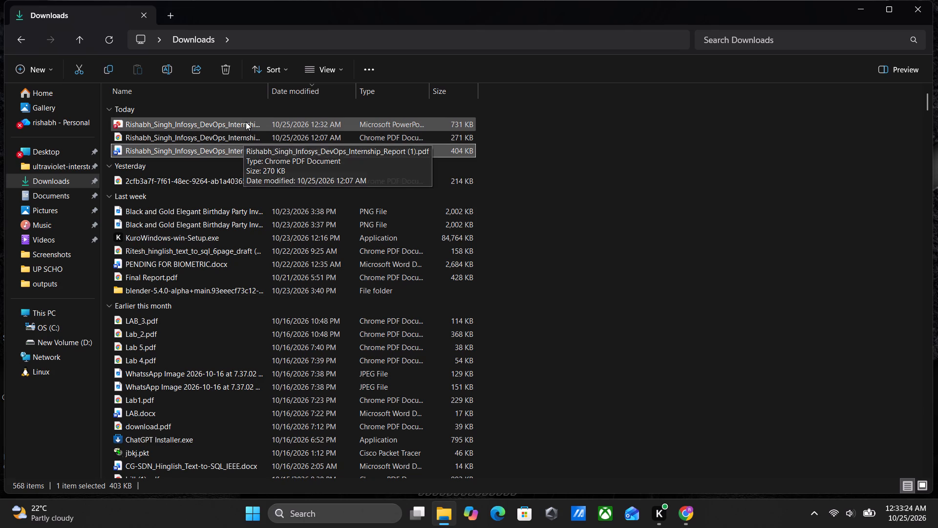
Return to iLovePDF in Google Chrome and start a new PowerPoint to PDF conversion.
click(685, 515)
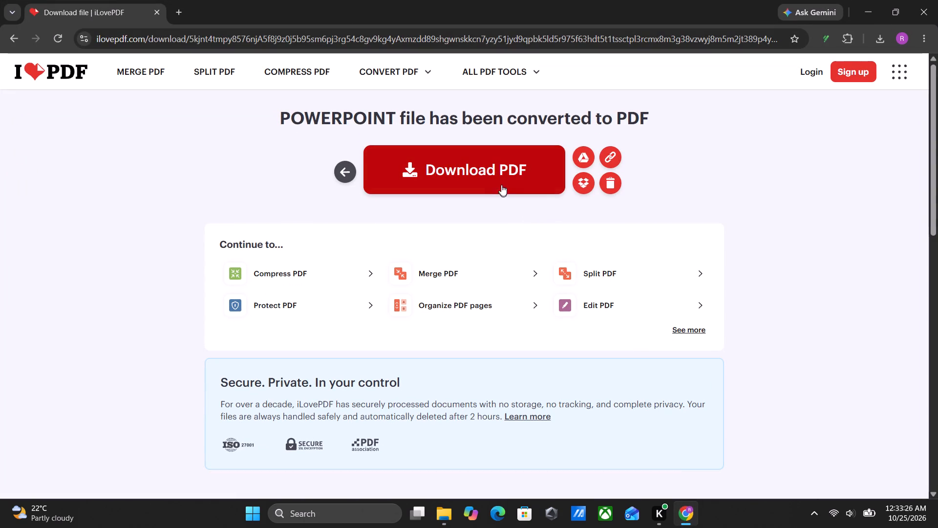
click(341, 171)
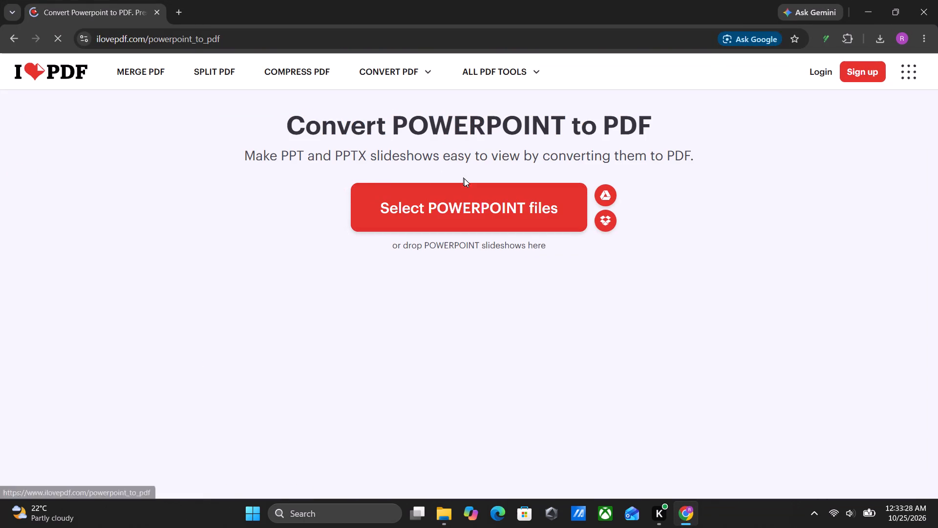
Convert the DevOps internship presentation (1).pptx from Downloads to PDF.
click(481, 203)
click(483, 203)
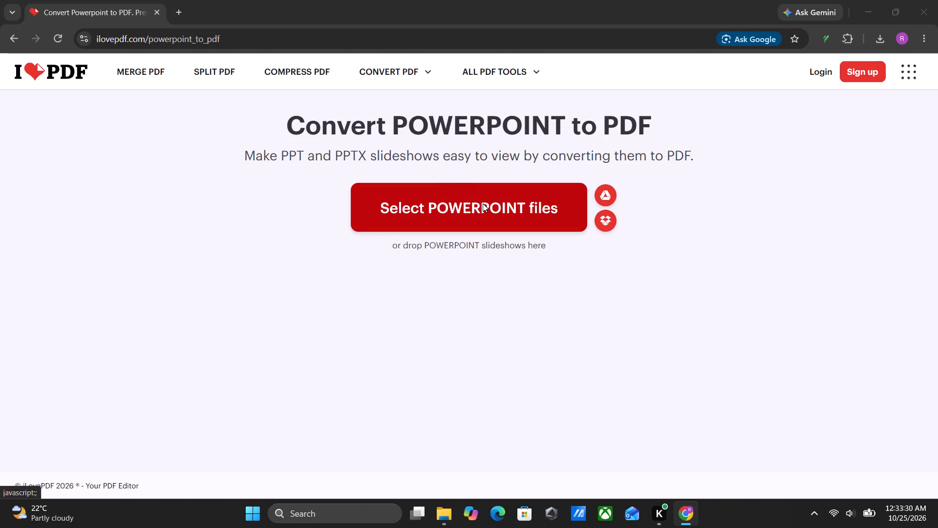
click(305, 108)
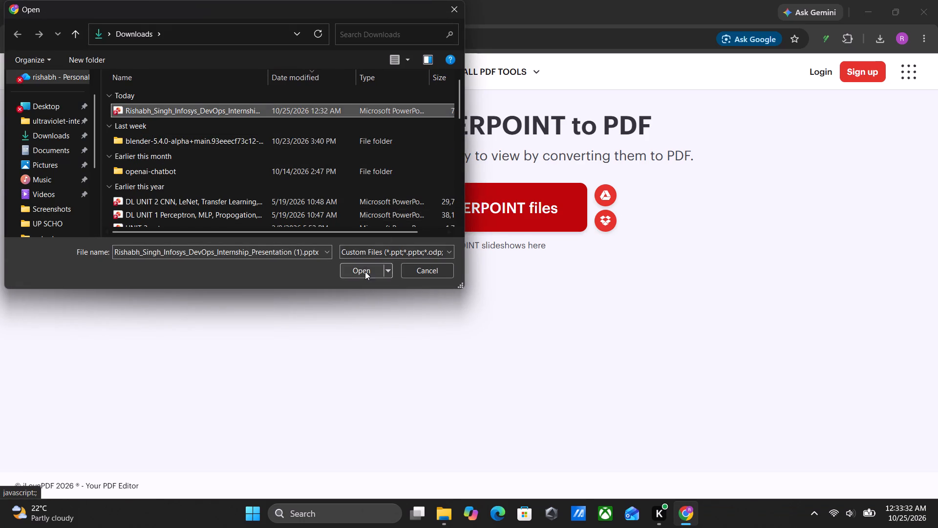
click(365, 271)
click(821, 473)
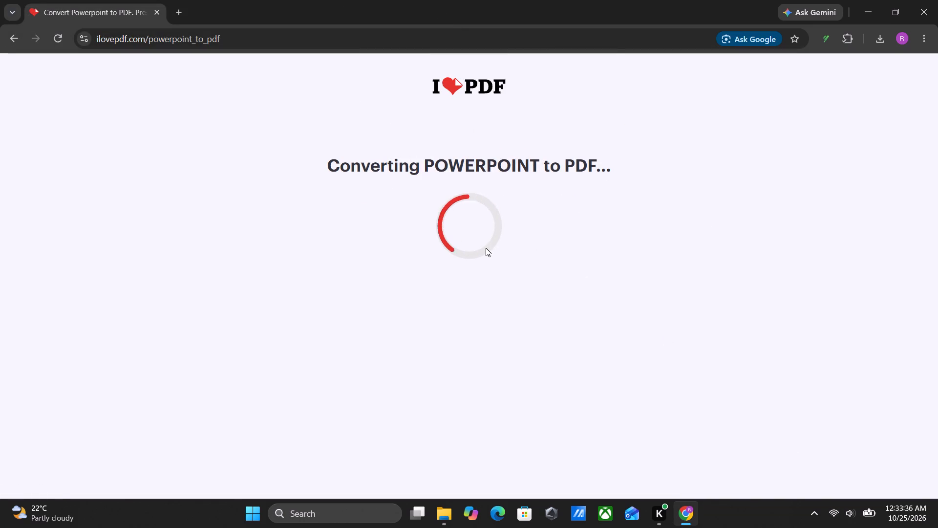
Download the converted PDF and close the browser window.
click(453, 169)
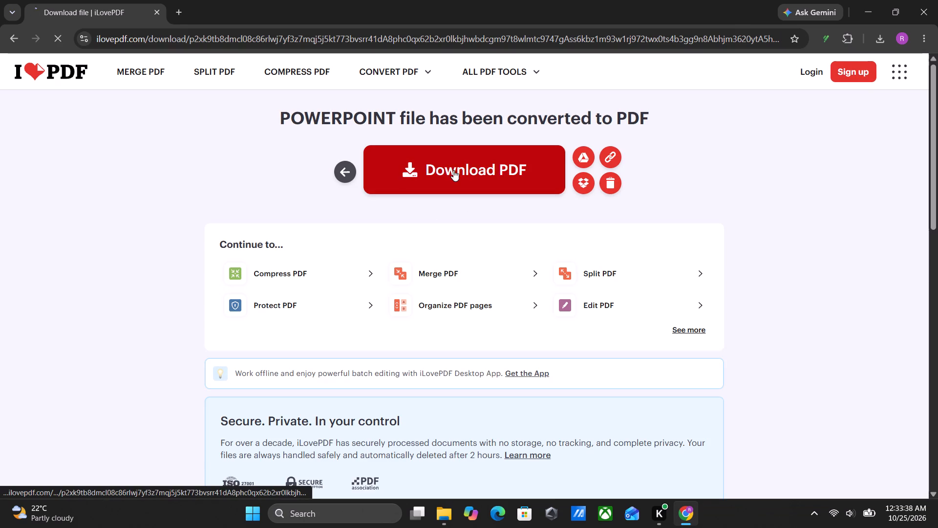